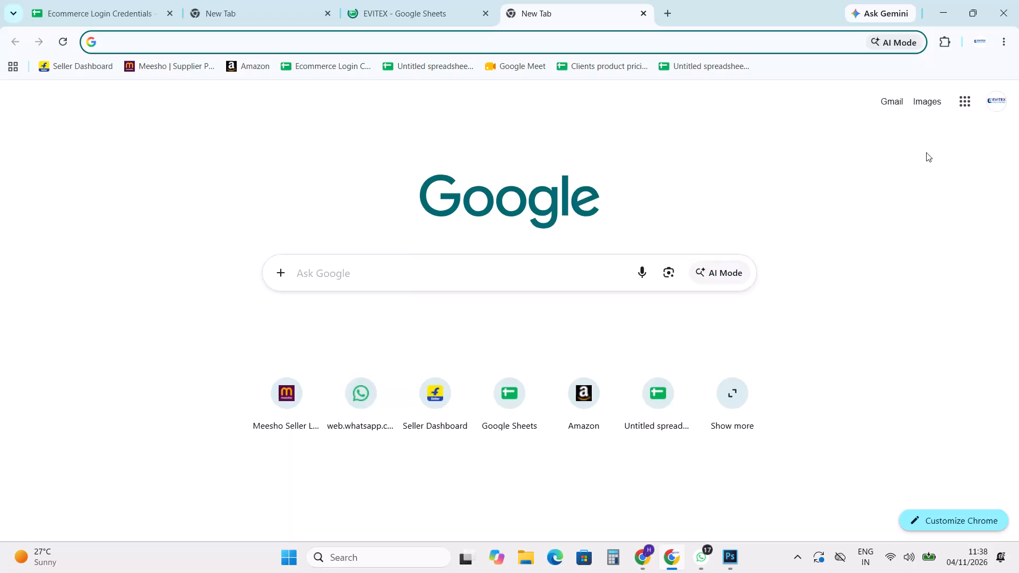
# Open the Google Sheets home page from the Google apps.
pyautogui.click(960, 101)
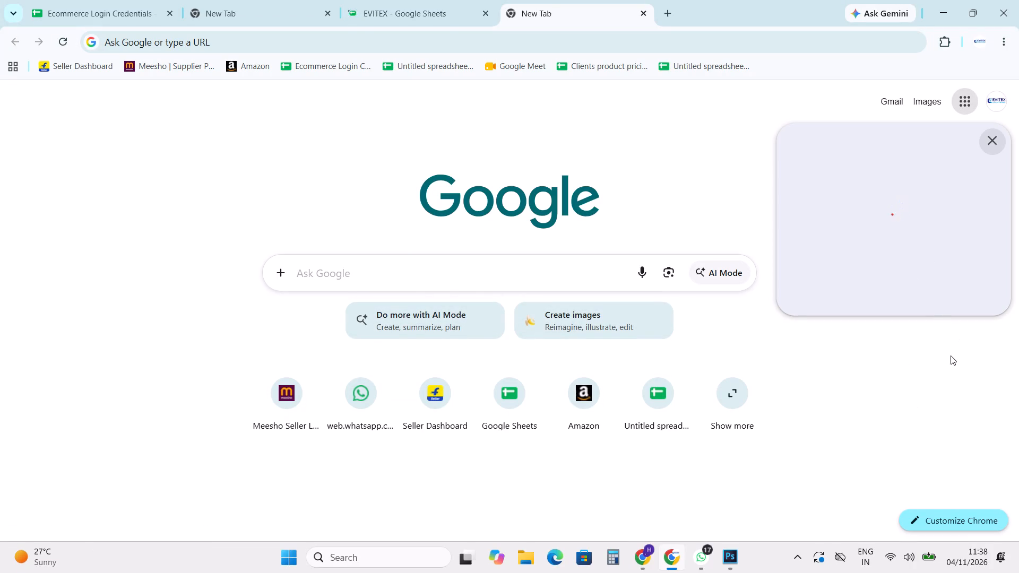
pyautogui.scroll(-2, 931, 369)
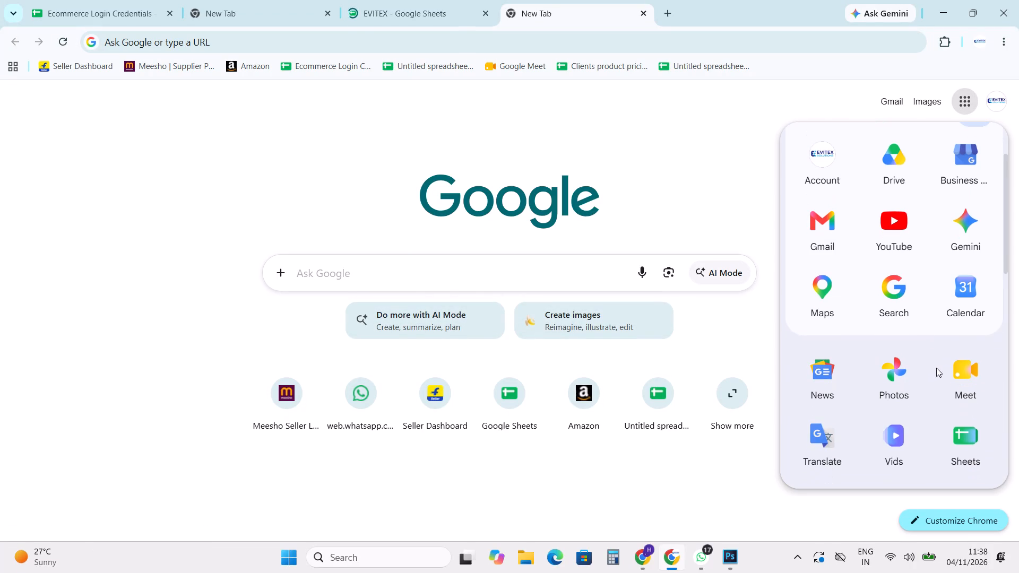
pyautogui.click(974, 443)
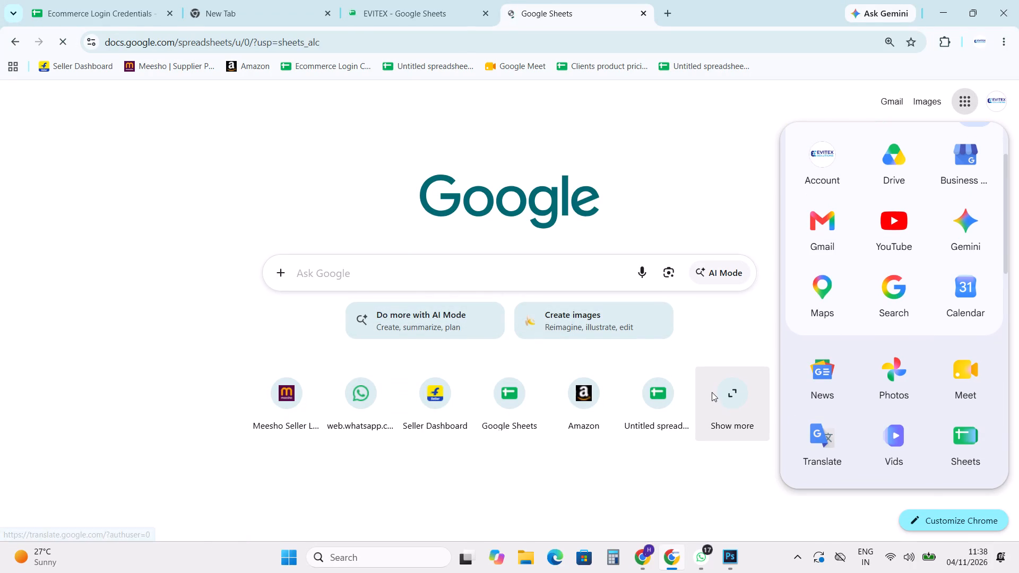
# Look over the ODER DETAILS and REVIEW DETAILS sheets of the EVITEX spreadsheet.
pyautogui.click(408, 0)
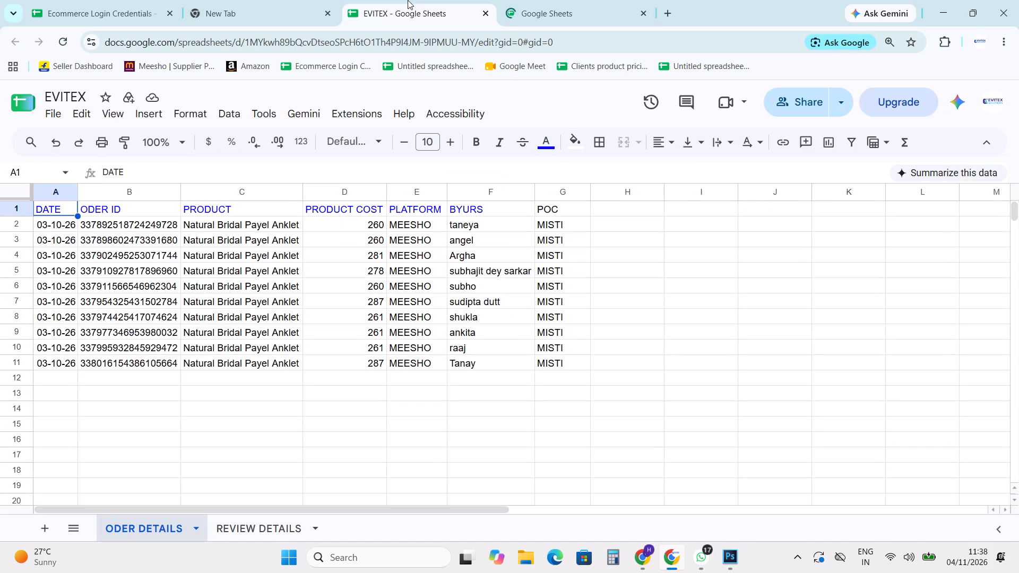
pyautogui.click(559, 0)
pyautogui.click(413, 0)
pyautogui.click(278, 535)
pyautogui.scroll(-1, 278, 535)
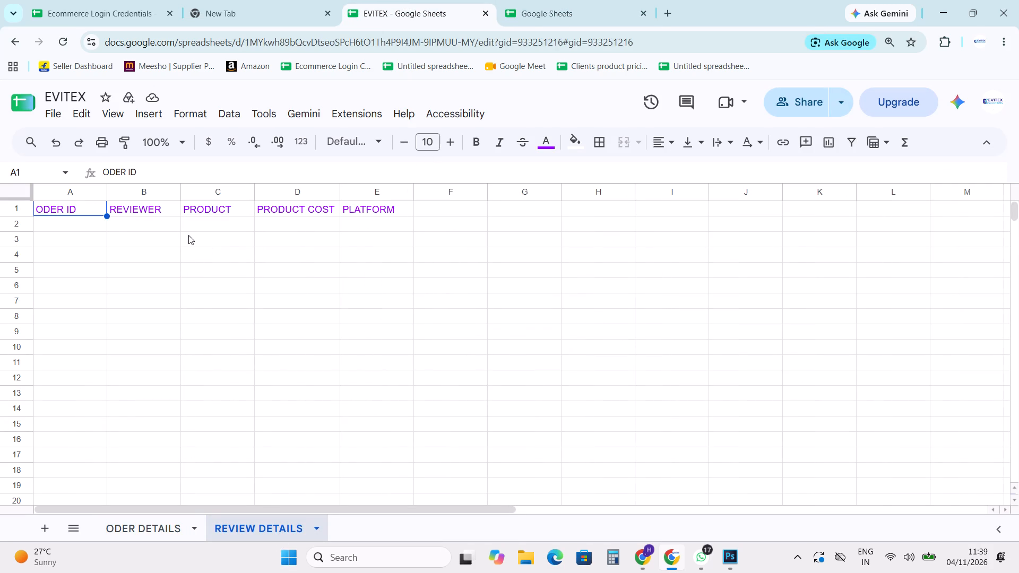
# Find the NITYA FASHION - MEESHO spreadsheet in the Google Sheets file list and open it.
pyautogui.click(577, 0)
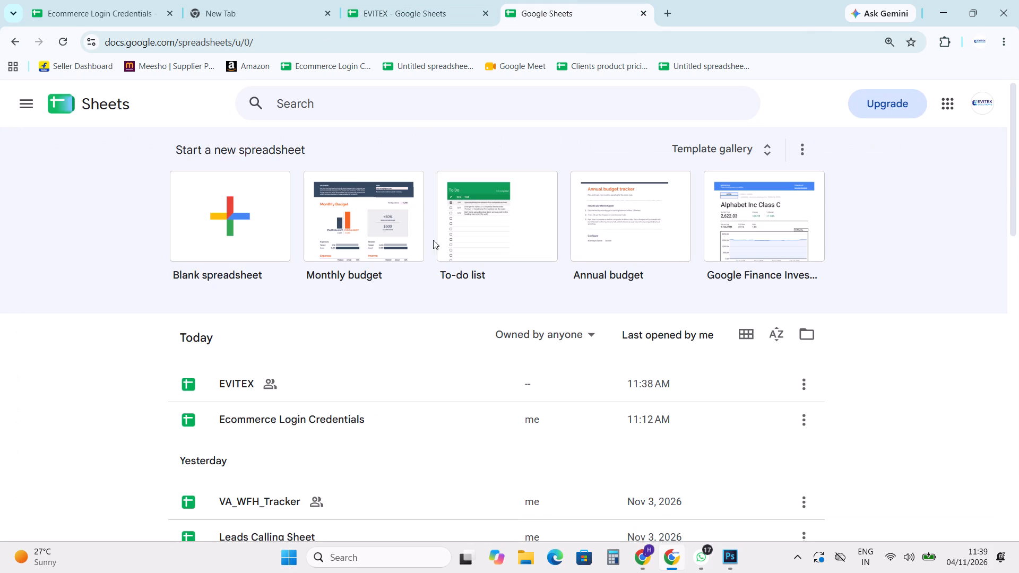
pyautogui.scroll(-3, 420, 308)
pyautogui.scroll(-2, 392, 342)
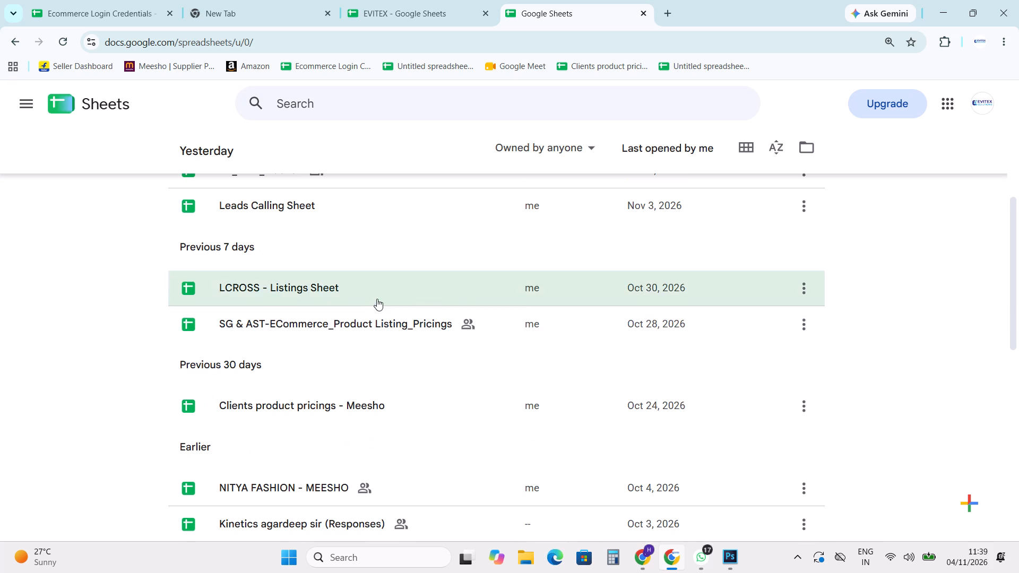
pyautogui.scroll(-2, 370, 352)
pyautogui.click(380, 362)
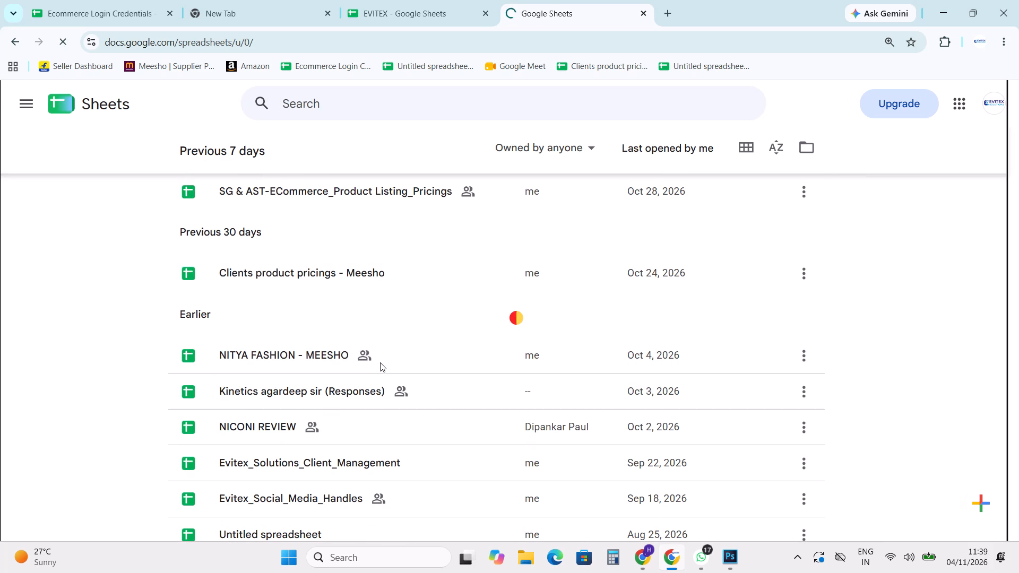
# Compare the EVITEX spreadsheet's ODER DETAILS sheet with the one in NITYA FASHION - MEESHO.
pyautogui.scroll(14, 407, 409)
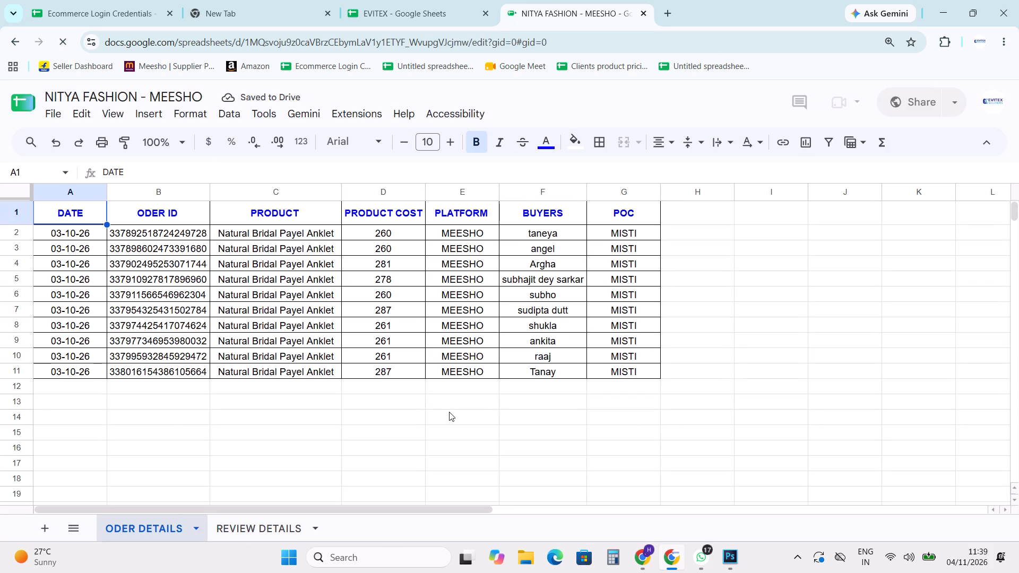
pyautogui.scroll(2, 449, 412)
pyautogui.click(390, 0)
pyautogui.scroll(6, 175, 472)
pyautogui.click(174, 532)
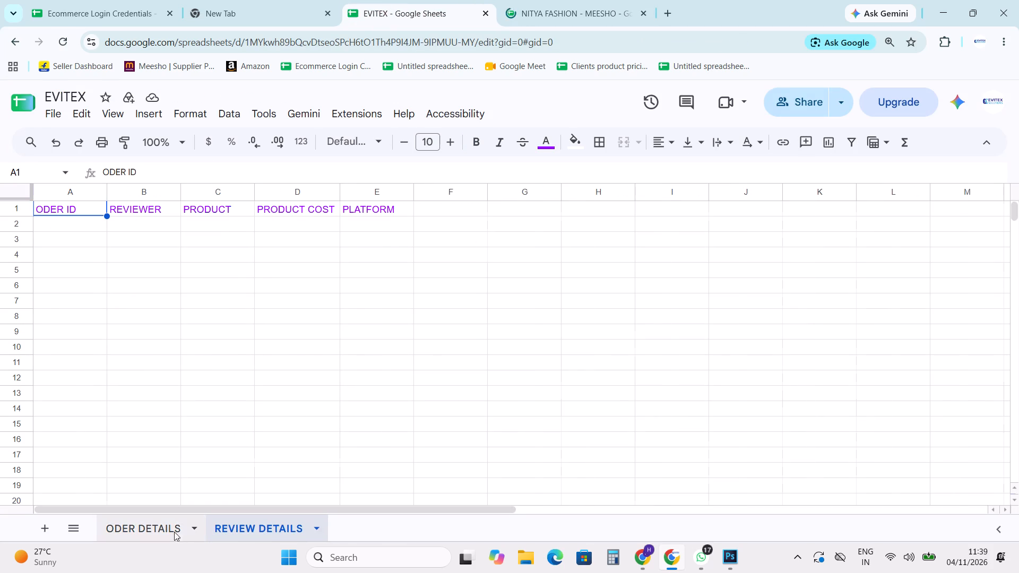
pyautogui.scroll(11, 350, 408)
pyautogui.click(552, 0)
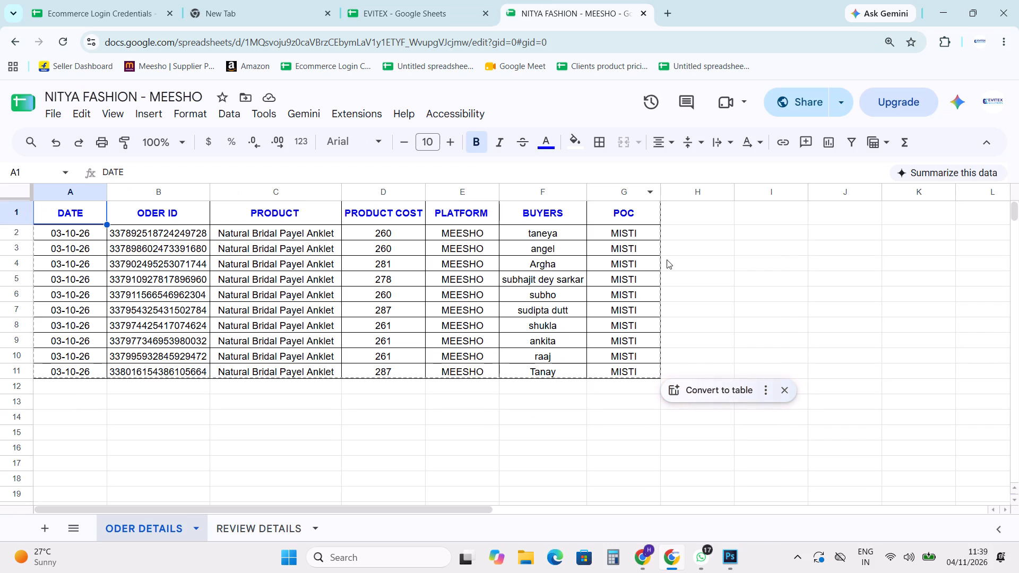
# Go through the entries of the first order in row 2 of ODER DETAILS, from POC to DATE and back.
pyautogui.click(692, 238)
pyautogui.click(704, 221)
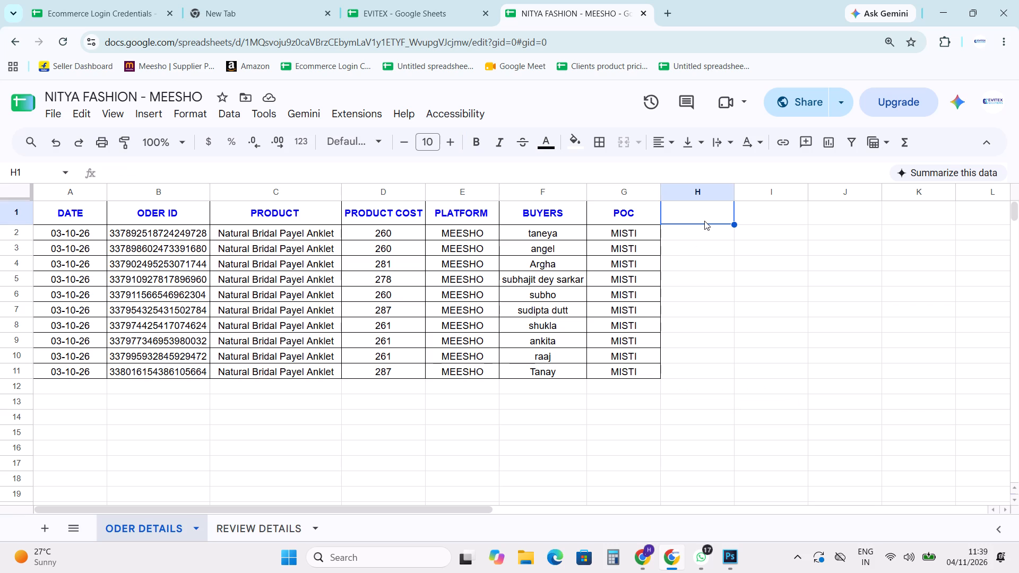
pyautogui.press('Down')
pyautogui.press('Left')
pyautogui.press('Left')
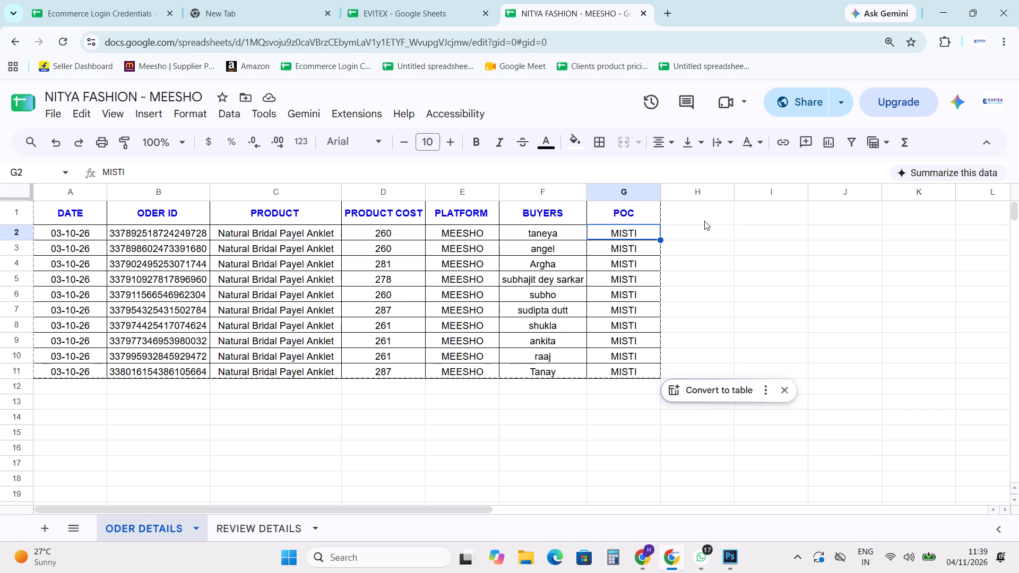
pyautogui.press('Left')
pyautogui.press('Left')
pyautogui.press('Left')
pyautogui.press('Left')
pyautogui.press('Left')
pyautogui.press('Left')
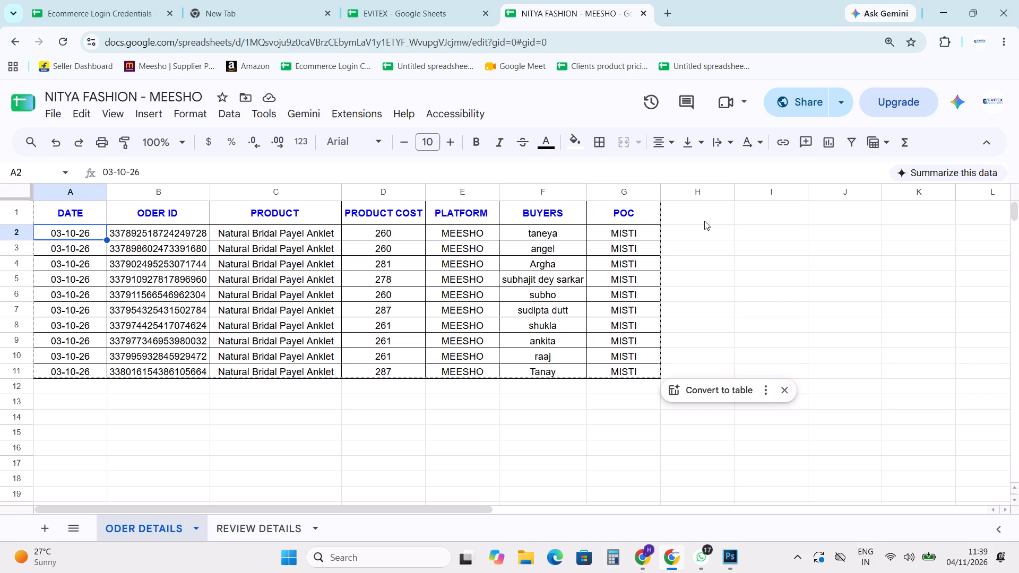
pyautogui.press('Right')
pyautogui.press('Right')
pyautogui.press('Right')
pyautogui.press('Right')
pyautogui.press('Right')
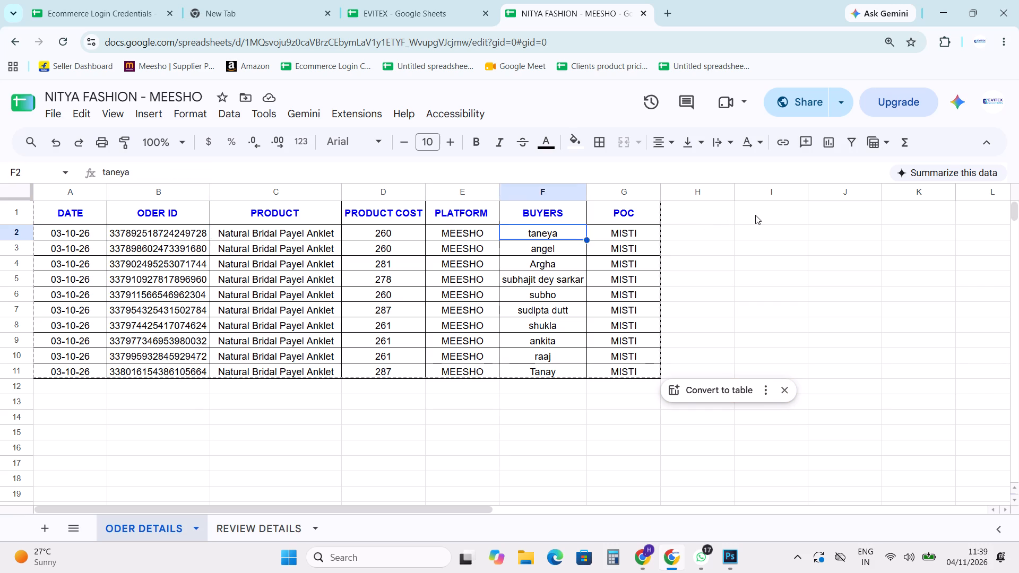
pyautogui.press('Right')
pyautogui.press('Left')
pyautogui.press('Right')
pyautogui.press('Right')
pyautogui.press('Right')
pyautogui.press('Left')
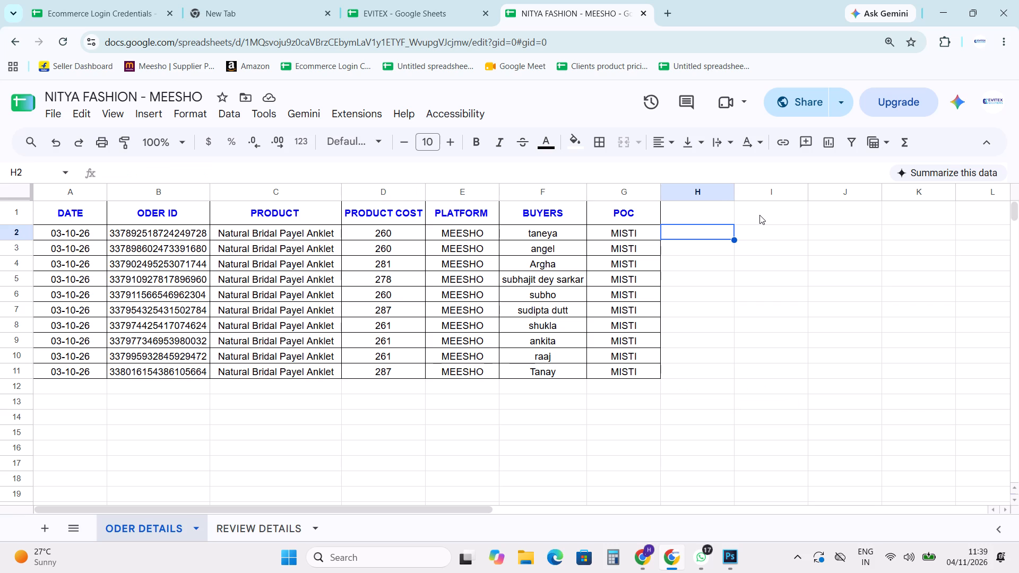
# Add the column heading Status in cell H1, beside the POC heading.
pyautogui.press('Up')
pyautogui.press('Down')
pyautogui.press('Up')
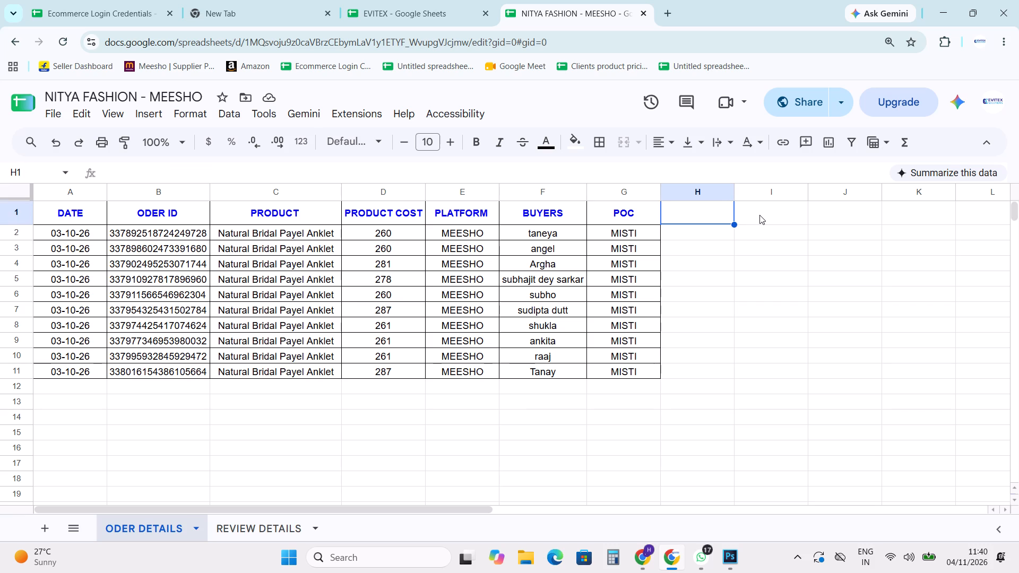
pyautogui.write('Sta')
pyautogui.write('tus')
pyautogui.press('Return')
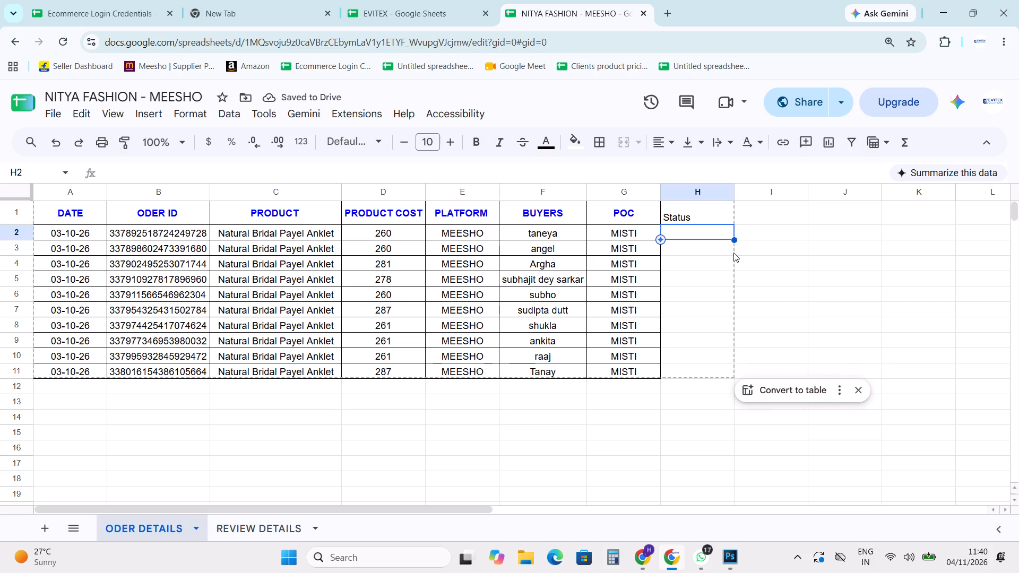
# Copy the formatting of the POC heading in G1 onto the Status heading in H1.
pyautogui.click(292, 524)
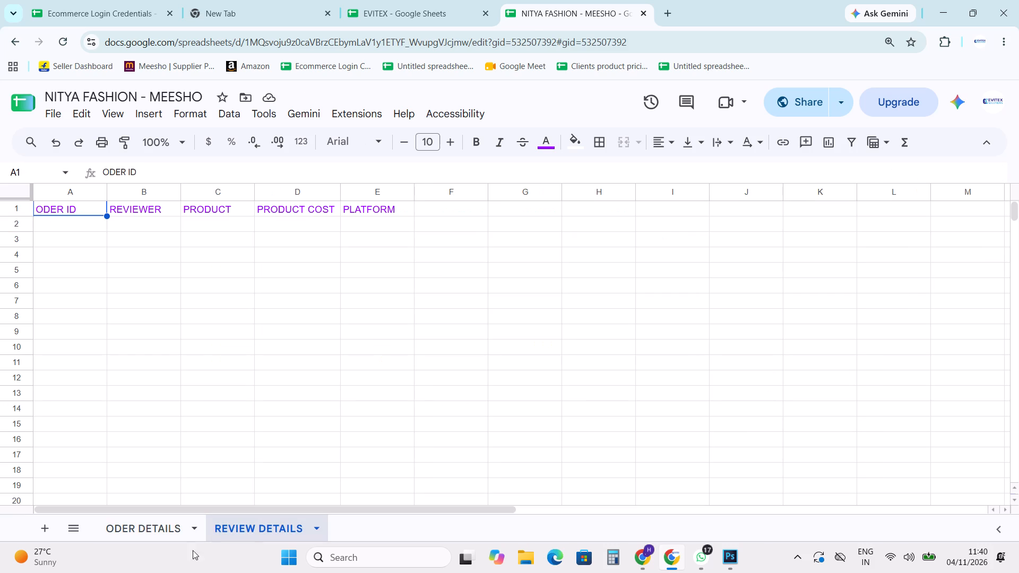
pyautogui.click(152, 532)
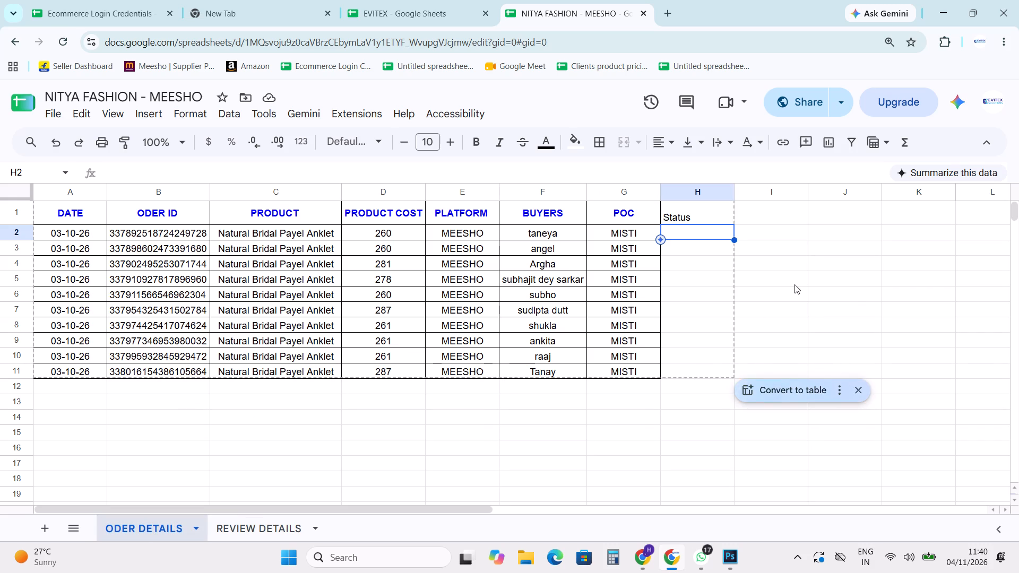
pyautogui.press('Right')
pyautogui.press('Left')
pyautogui.press('Up')
pyautogui.press('Left')
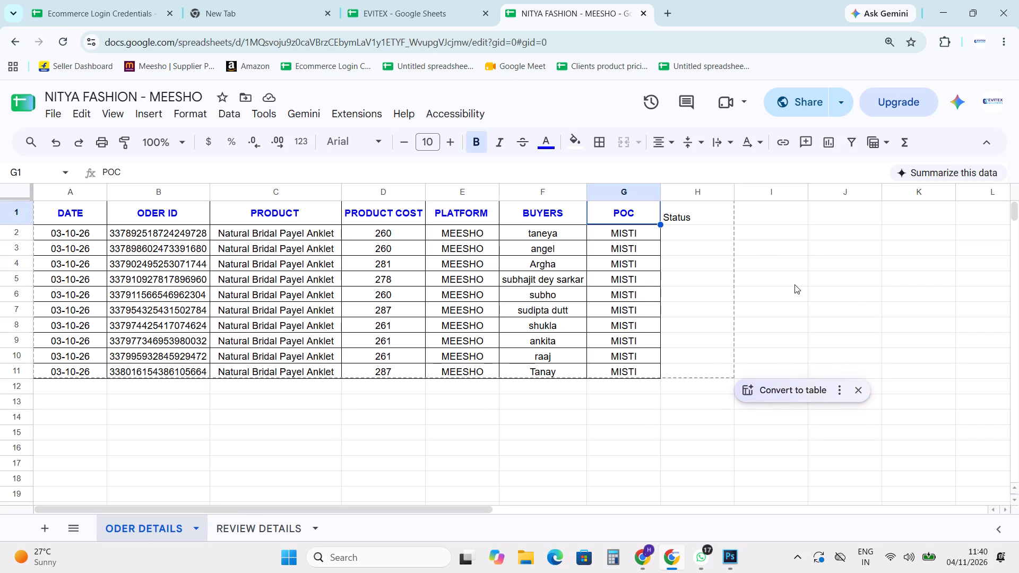
pyautogui.click(127, 142)
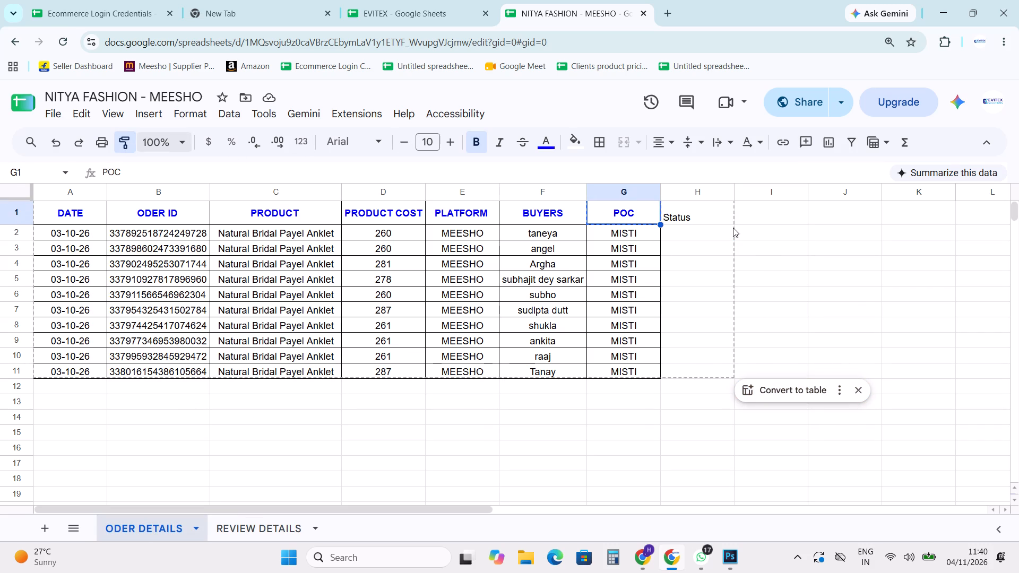
pyautogui.click(718, 217)
pyautogui.click(707, 235)
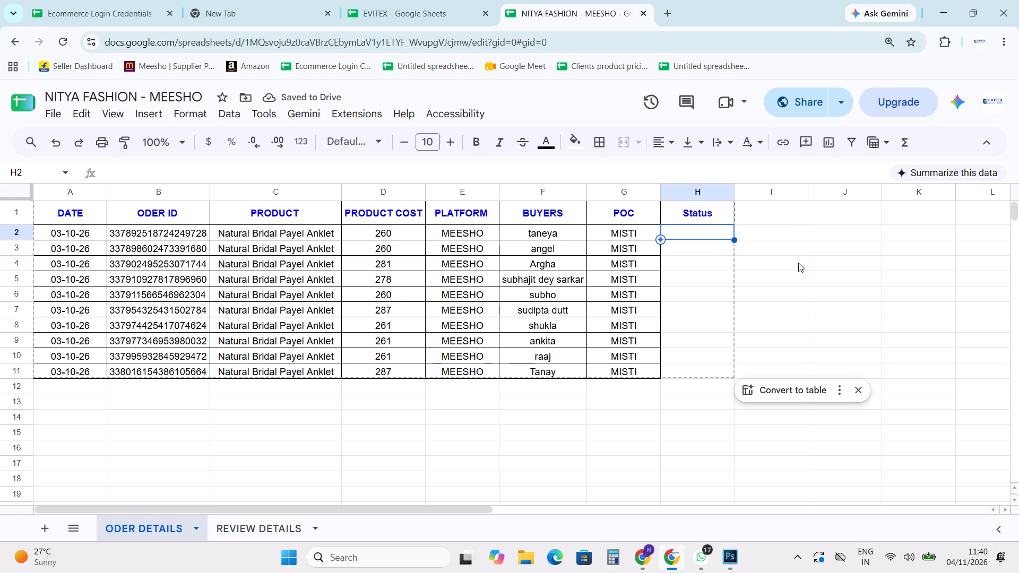
# Check the row 2 order's details against its empty Status cell, from the buyer back to the product.
pyautogui.press('Left')
pyautogui.press('Left')
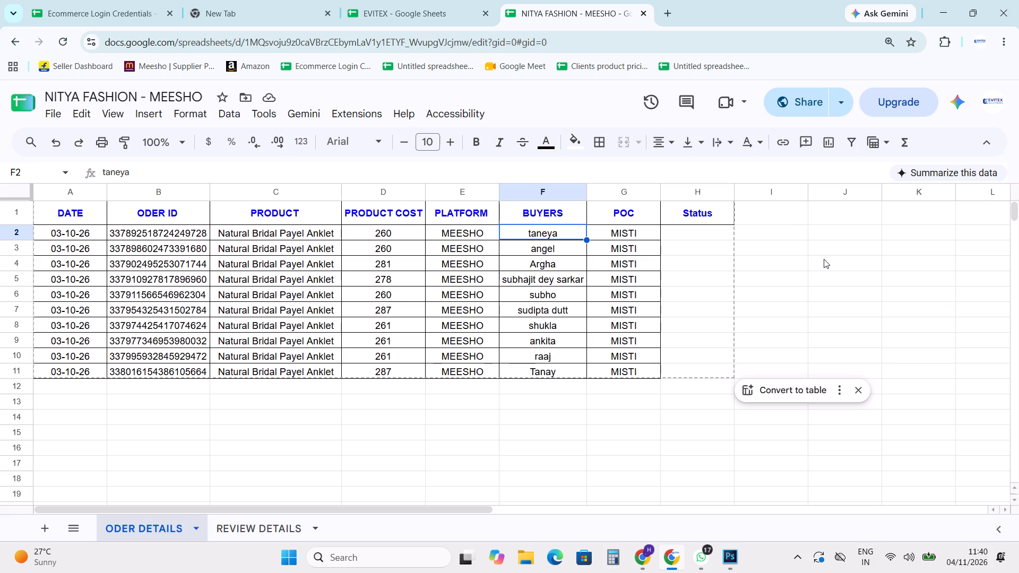
pyautogui.press('Right')
pyautogui.press('Right')
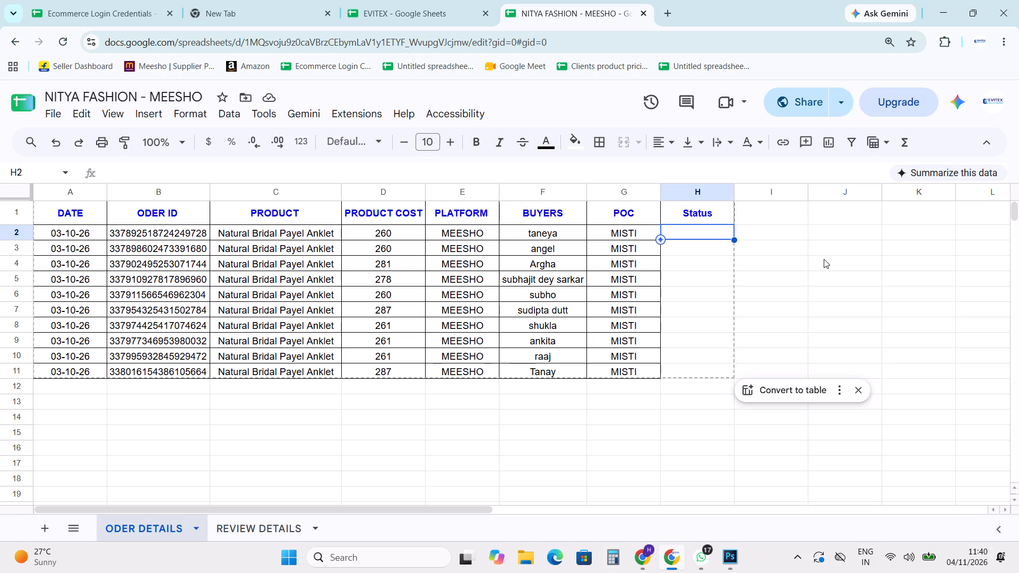
pyautogui.press('Left')
pyautogui.press('Left')
pyautogui.press('Left')
pyautogui.press('Left')
pyautogui.press('Left')
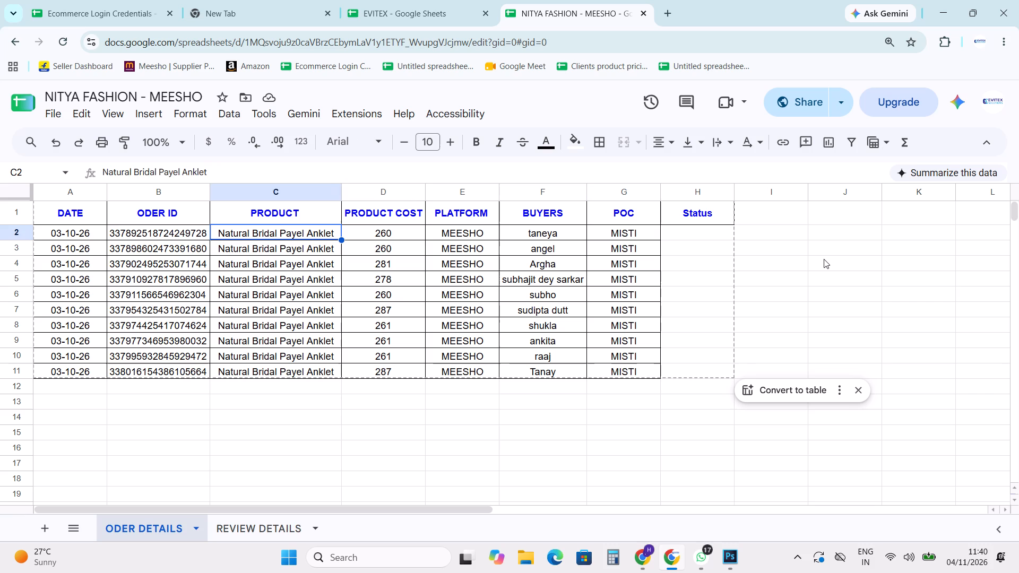
# Enter Done as the Status of the order in row 4.
pyautogui.press('Right')
pyautogui.press('Right')
pyautogui.press('Right')
pyautogui.press('Down')
pyautogui.press('Down')
pyautogui.press('Right')
pyautogui.press('Right')
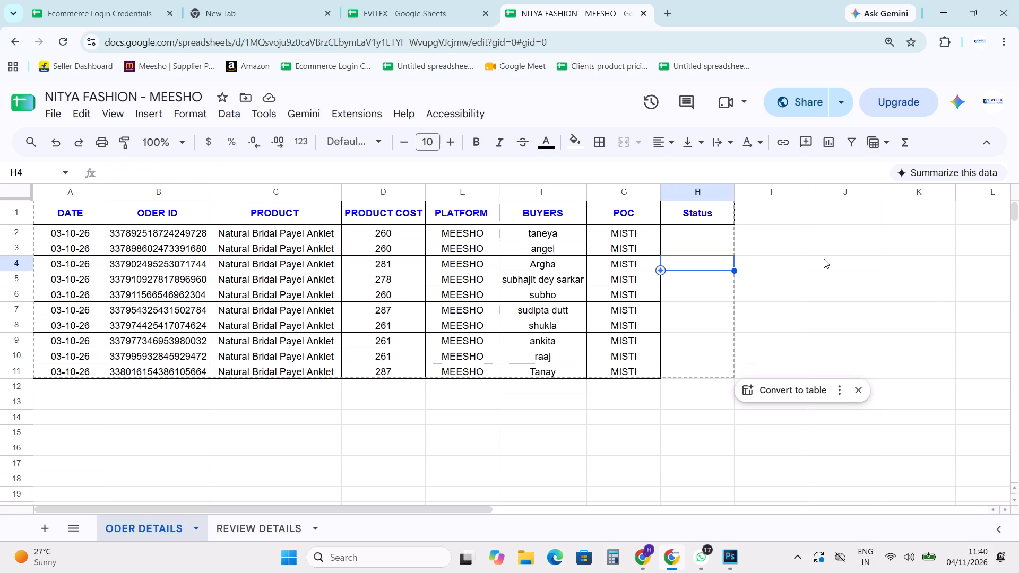
pyautogui.write('Done')
pyautogui.press('Return')
# Enter Done as the Status of the order in row 2.
pyautogui.press('Up')
pyautogui.press('Left')
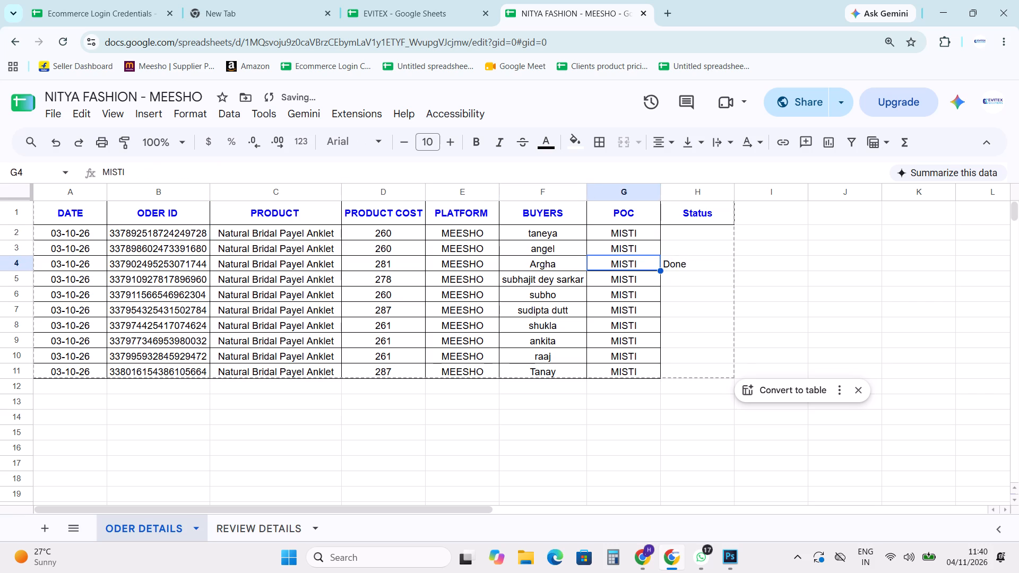
pyautogui.press('Left')
pyautogui.press('Up')
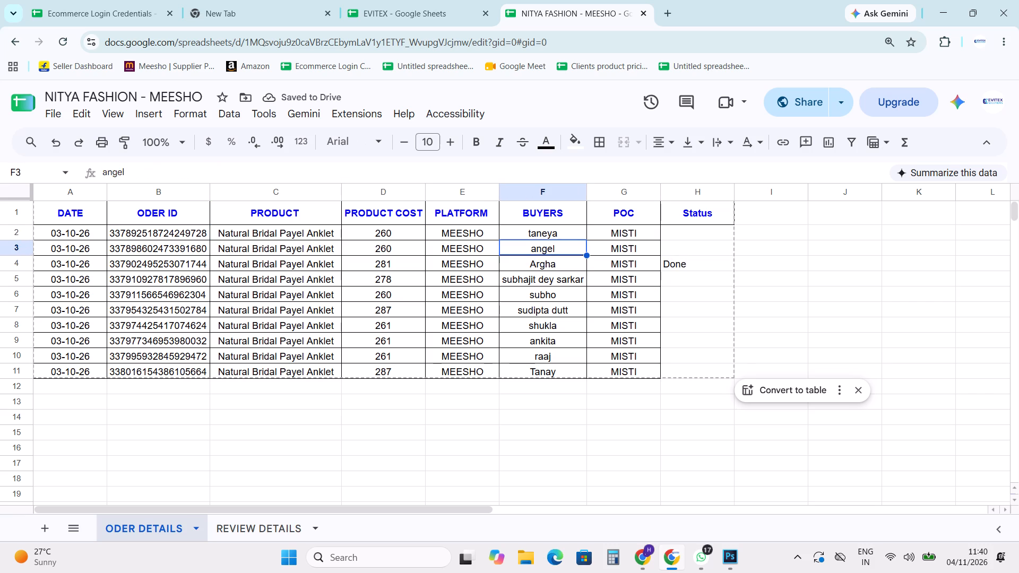
pyautogui.press('Up')
pyautogui.press('Right')
pyautogui.press('Right')
pyautogui.write('Done')
pyautogui.press('Return')
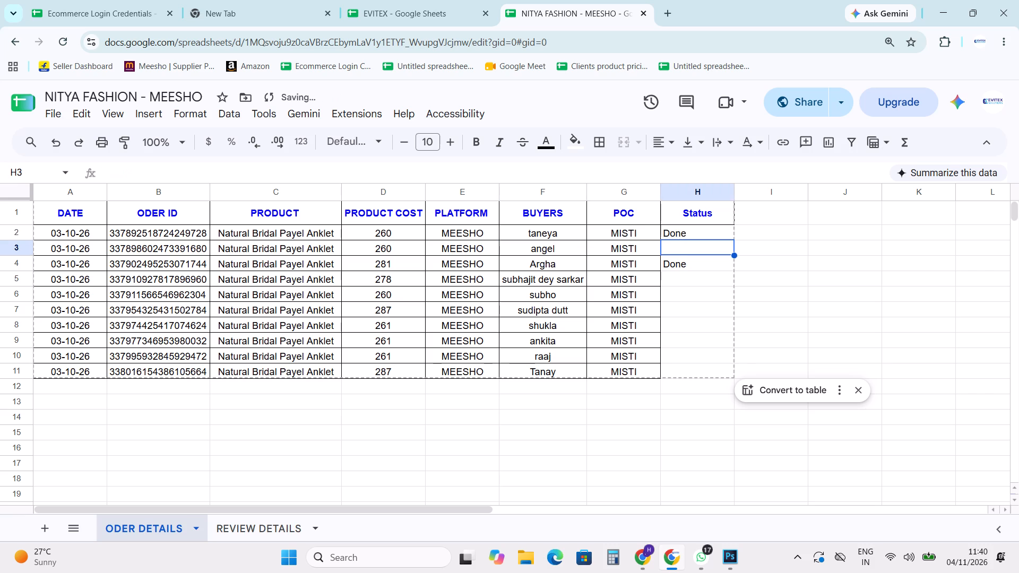
# Enter Done as the Status of the order in row 3.
pyautogui.press('Left')
pyautogui.press('Left')
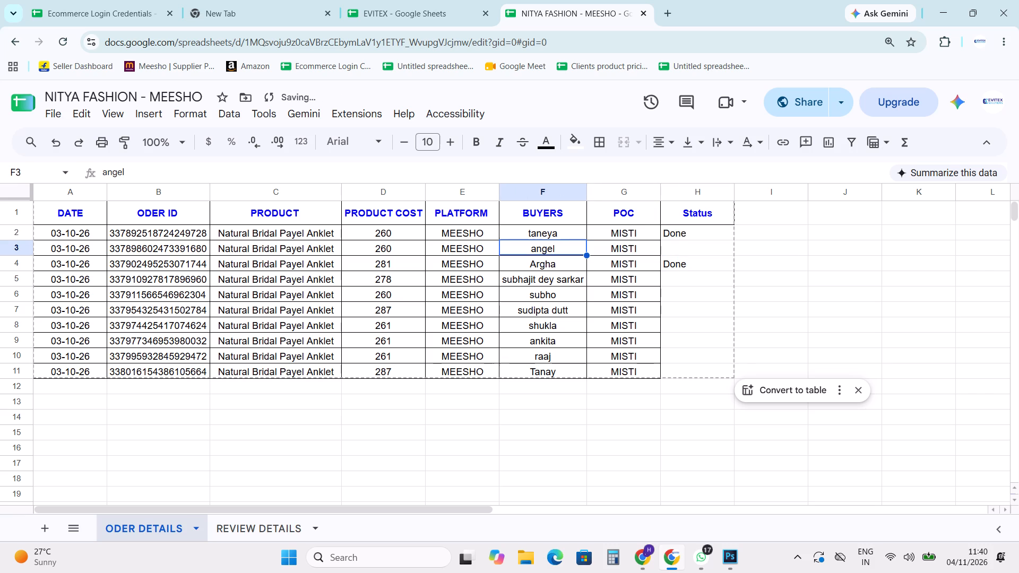
pyautogui.press('Right')
pyautogui.press('Right')
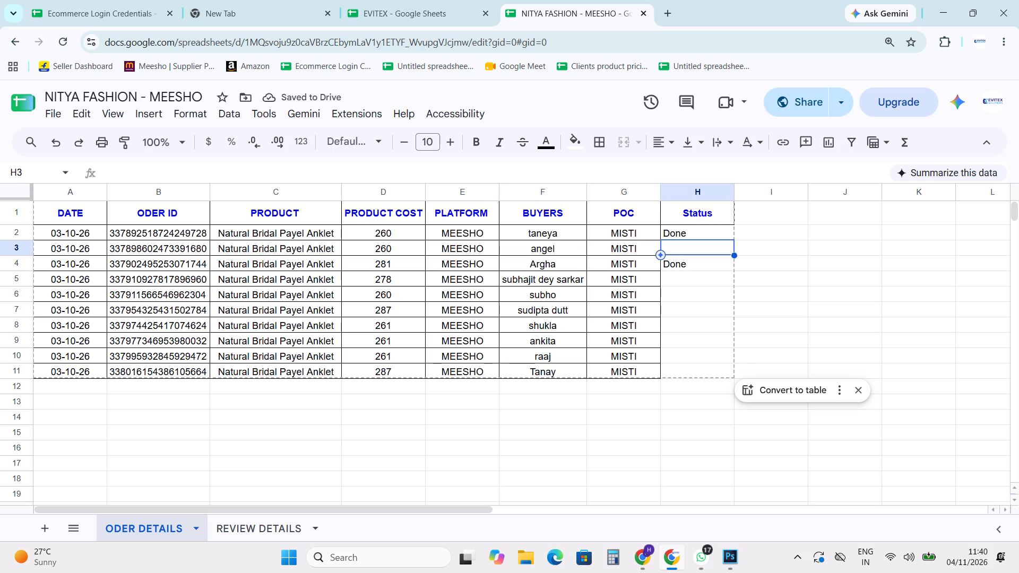
pyautogui.write('Done')
pyautogui.press('Return')
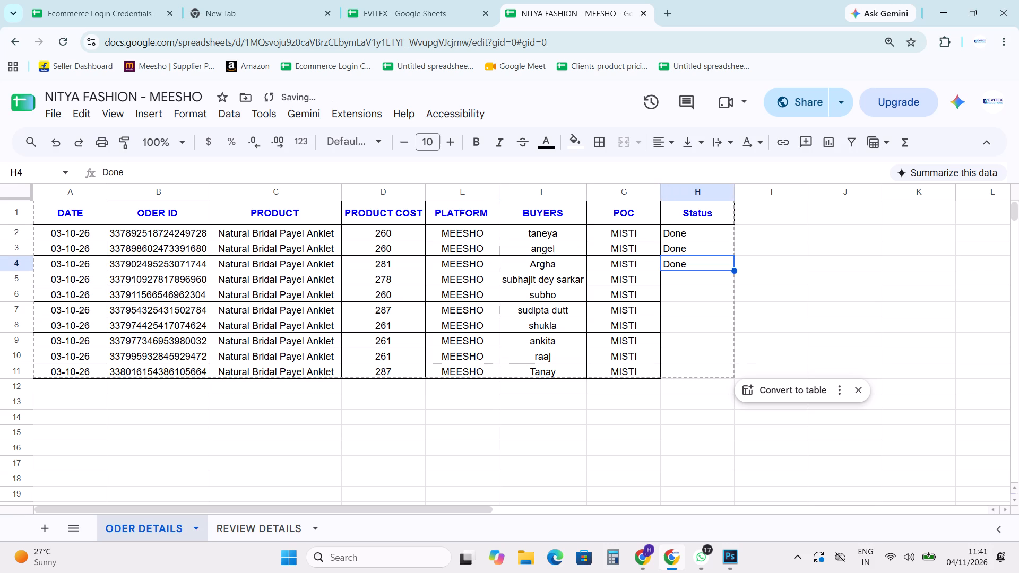
# Enter Done as the Status of the order in row 5.
pyautogui.press('Down')
pyautogui.press('Left')
pyautogui.press('Left')
pyautogui.press('Left')
pyautogui.press('Right')
pyautogui.press('Right')
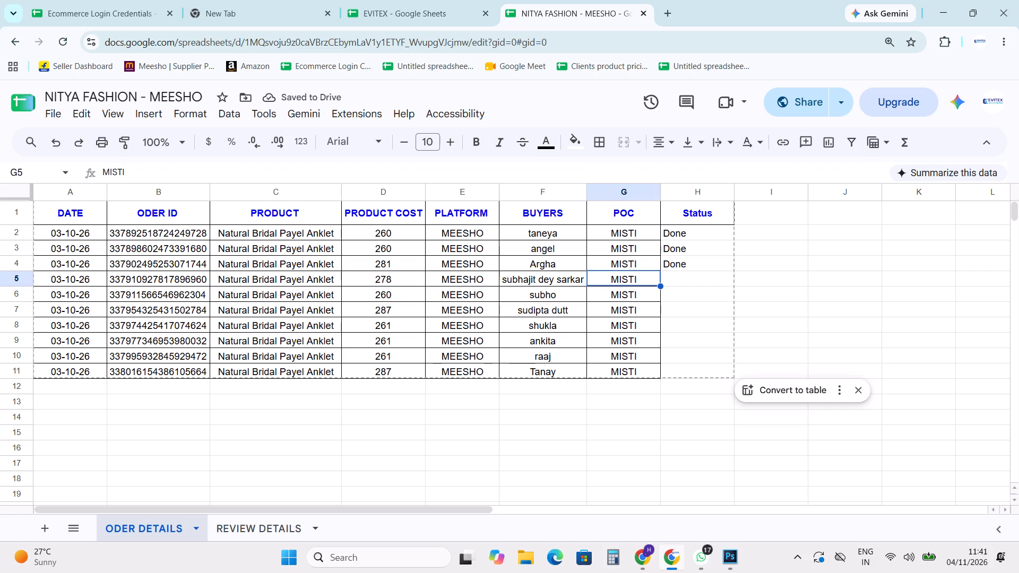
pyautogui.press('Right')
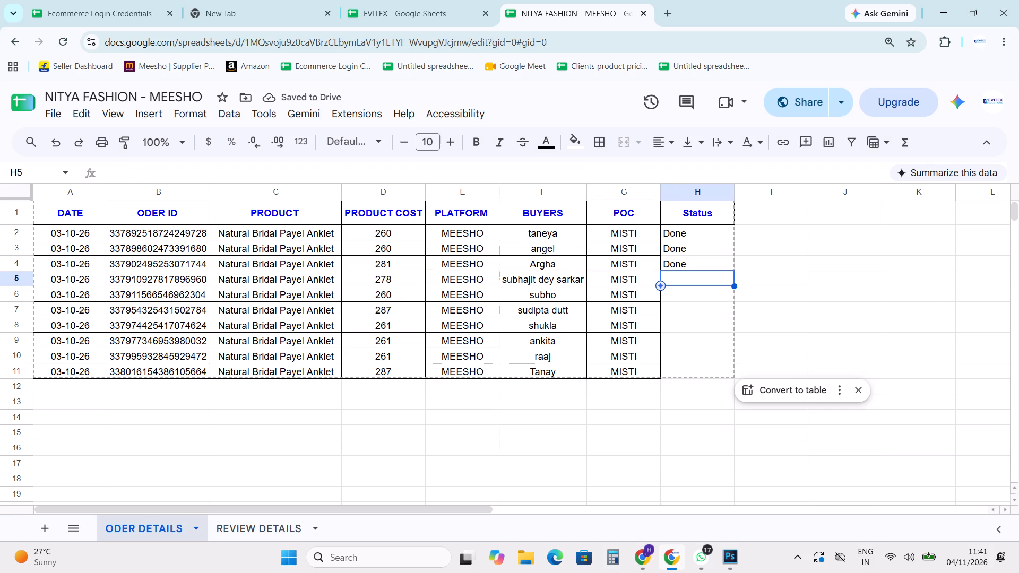
pyautogui.write('Son')
pyautogui.press('BackSpace')
pyautogui.press('BackSpace')
pyautogui.press('BackSpace')
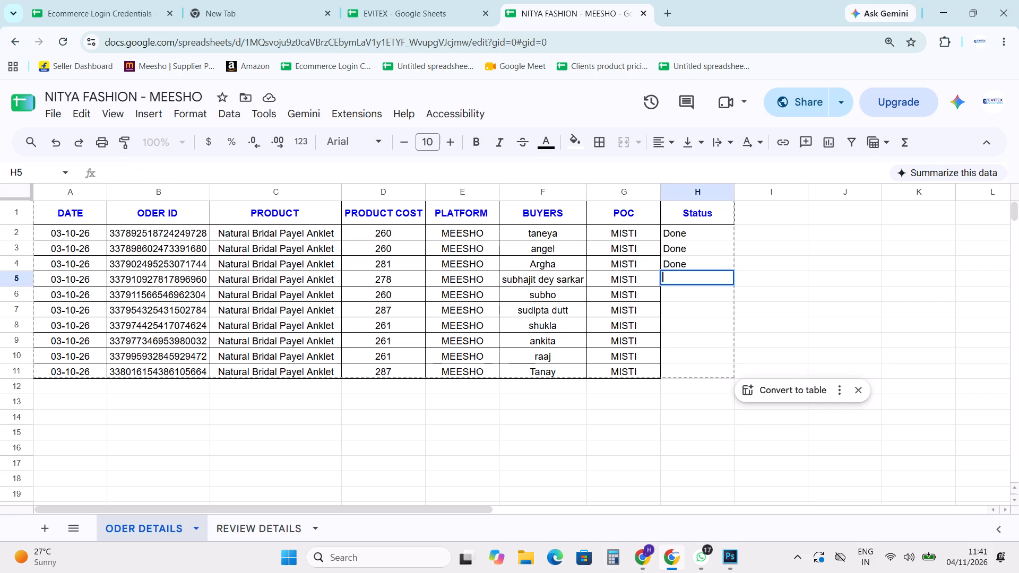
pyautogui.write('Done')
pyautogui.press('Return')
# Leave the Status cells in rows 6 and 7 empty and enter Done as the Status of the order in row 8.
pyautogui.press('Left')
pyautogui.press('Left')
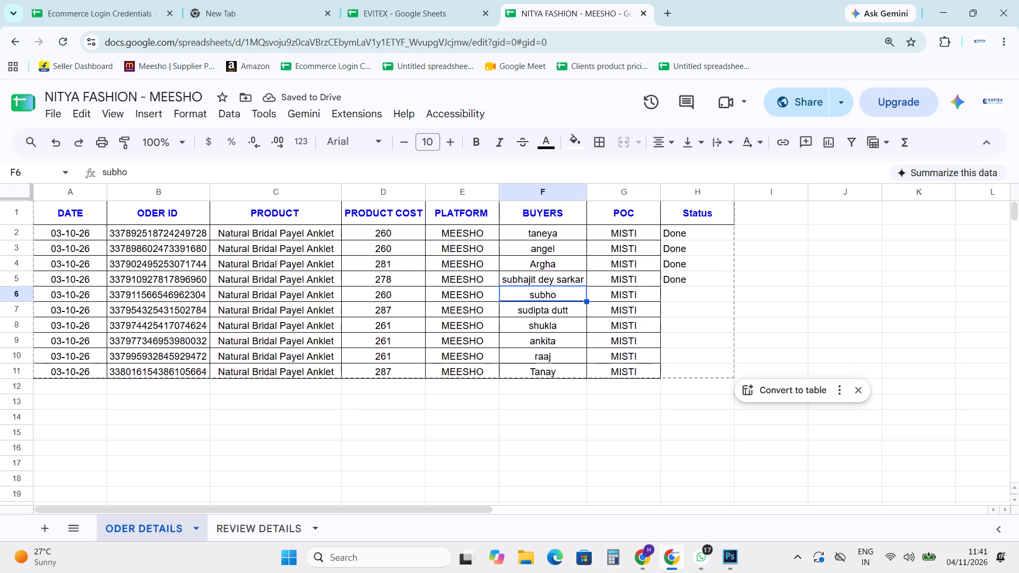
pyautogui.press('Right')
pyautogui.press('Right')
pyautogui.press('Down')
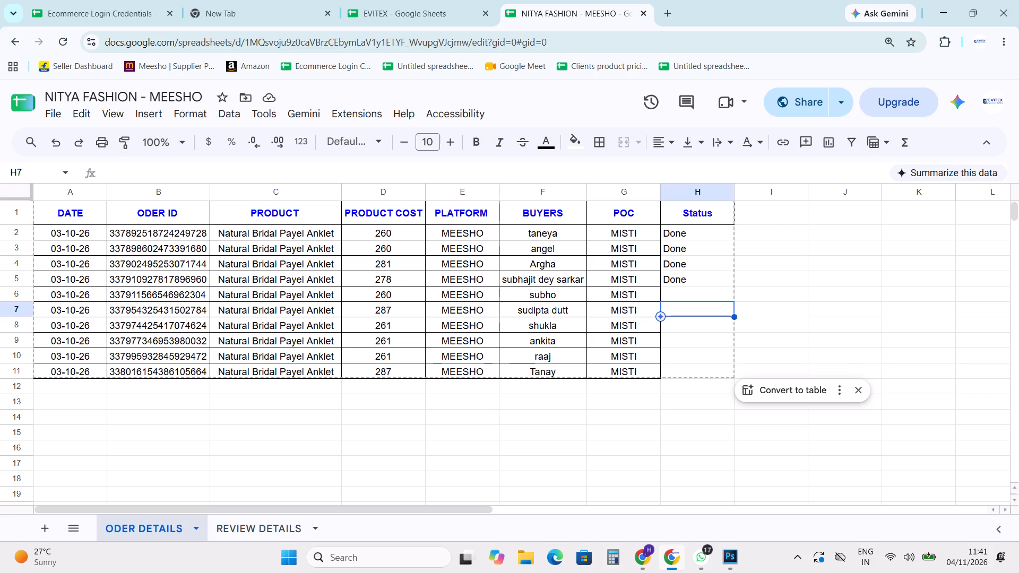
pyautogui.press('Down')
pyautogui.write('Dn')
pyautogui.press('BackSpace')
pyautogui.write('one')
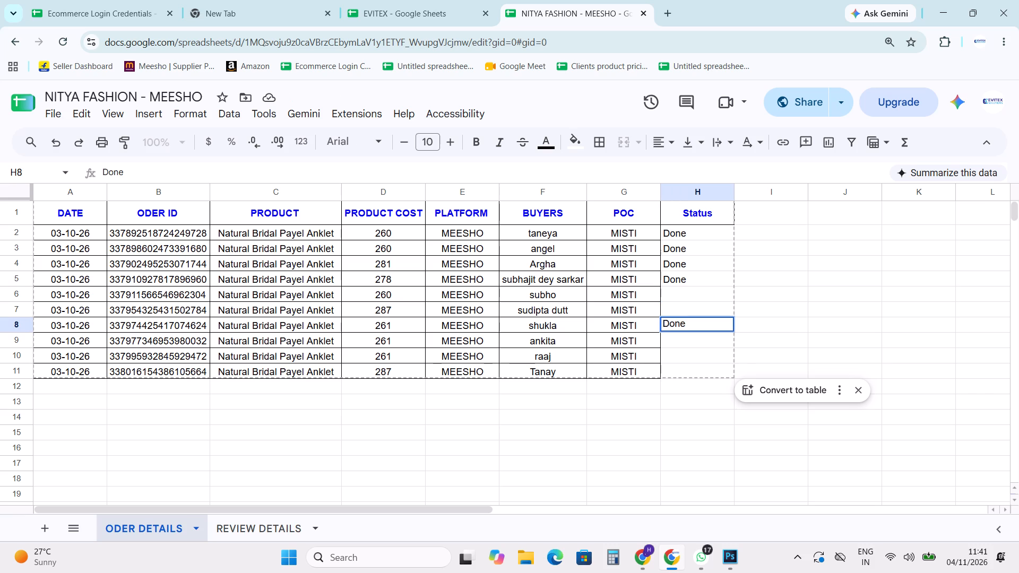
pyautogui.press('Return')
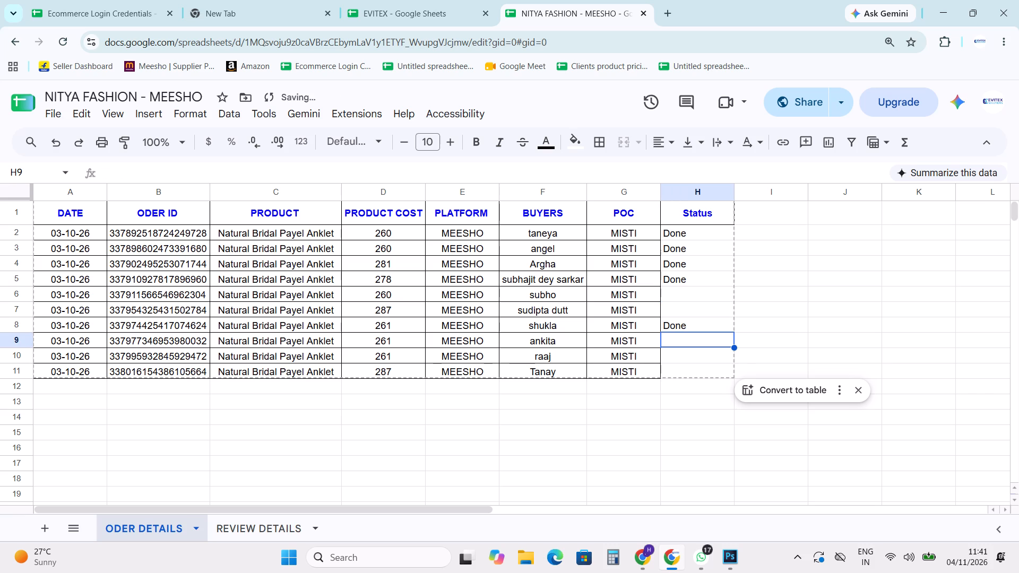
# Enter Done as the Status of the order in row 9.
pyautogui.write('Done')
pyautogui.press('Return')
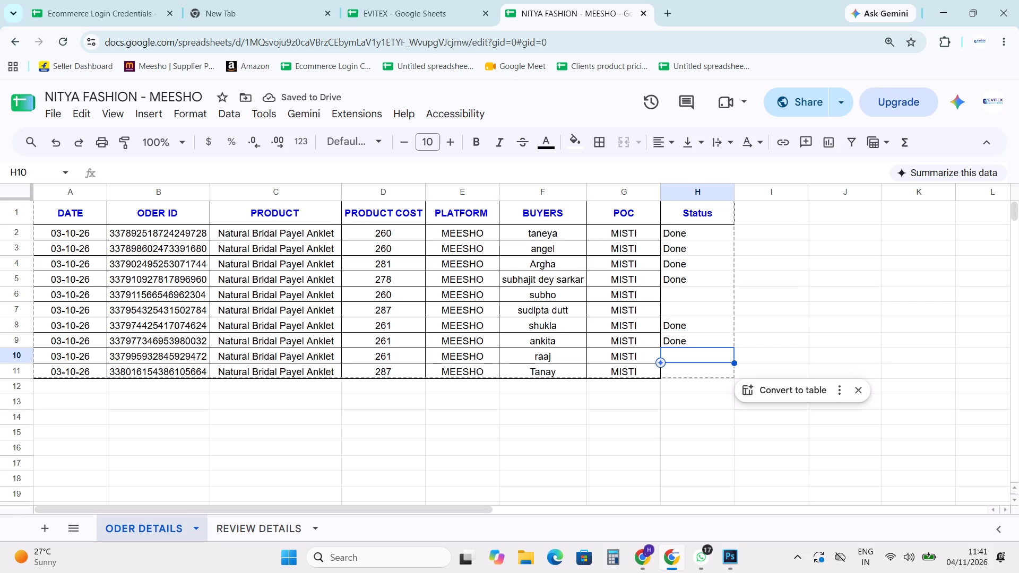
# Go over the Status column from row 2 to row 11, checking which orders still lack a status.
pyautogui.press('Down')
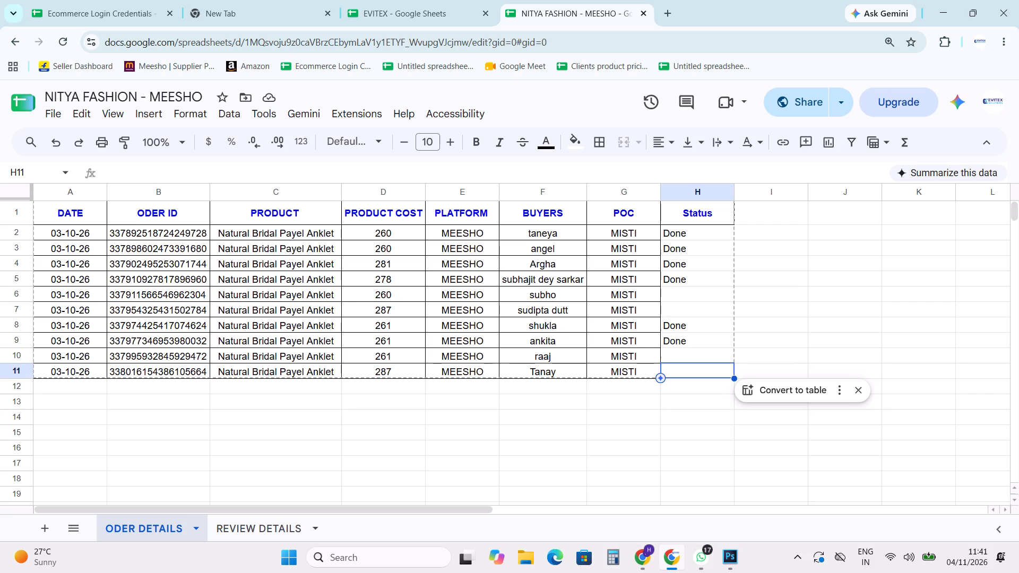
pyautogui.press('Up')
pyautogui.press('Up')
pyautogui.press('Up')
pyautogui.press('Up')
pyautogui.press('Up')
pyautogui.press('Up')
pyautogui.press('Up')
pyautogui.press('Up')
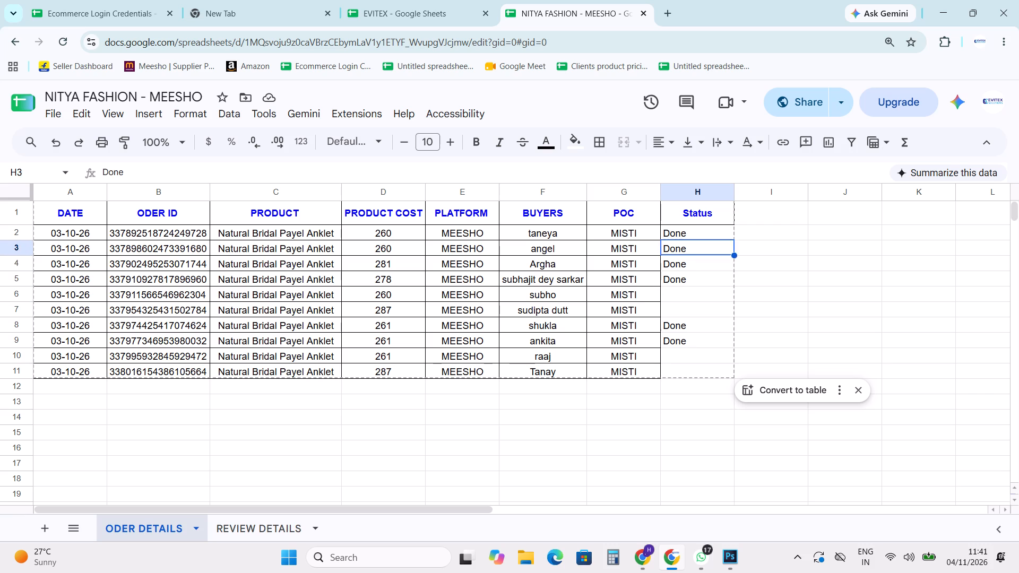
pyautogui.press('Up')
pyautogui.press('Down')
pyautogui.press('Down')
pyautogui.press('Left')
pyautogui.press('Left')
pyautogui.press('Right')
pyautogui.press('Right')
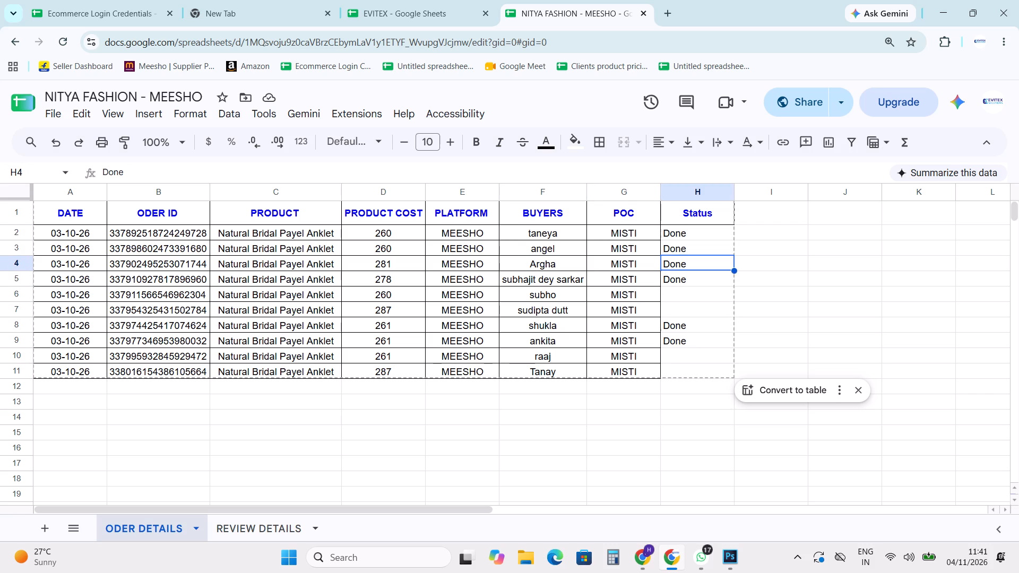
pyautogui.press('Up')
pyautogui.press('Up')
pyautogui.press('Left')
pyautogui.press('Left')
pyautogui.press('Right')
pyautogui.press('Down')
pyautogui.press('Right')
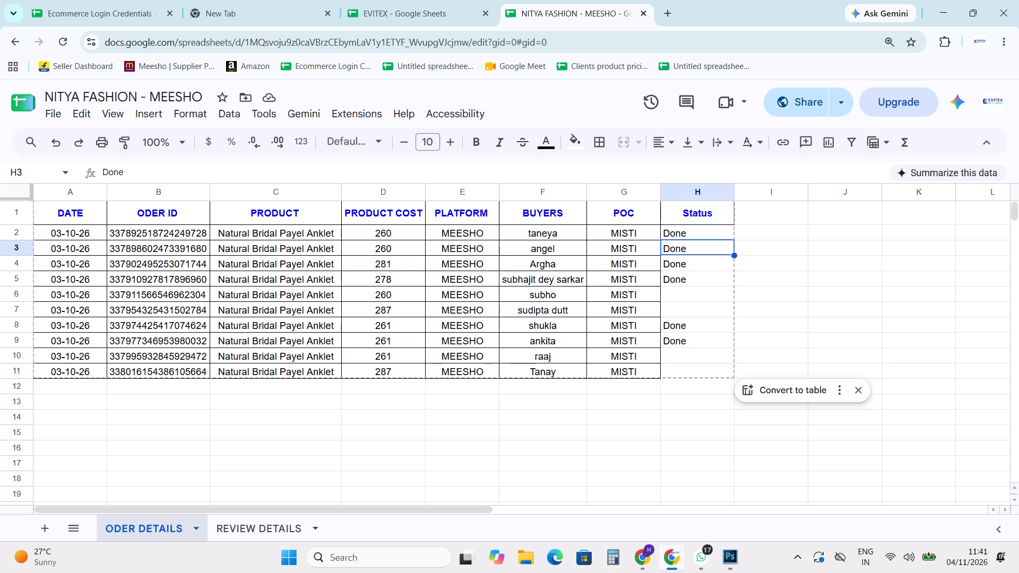
pyautogui.press('Down')
pyautogui.press('Down')
pyautogui.press('Down')
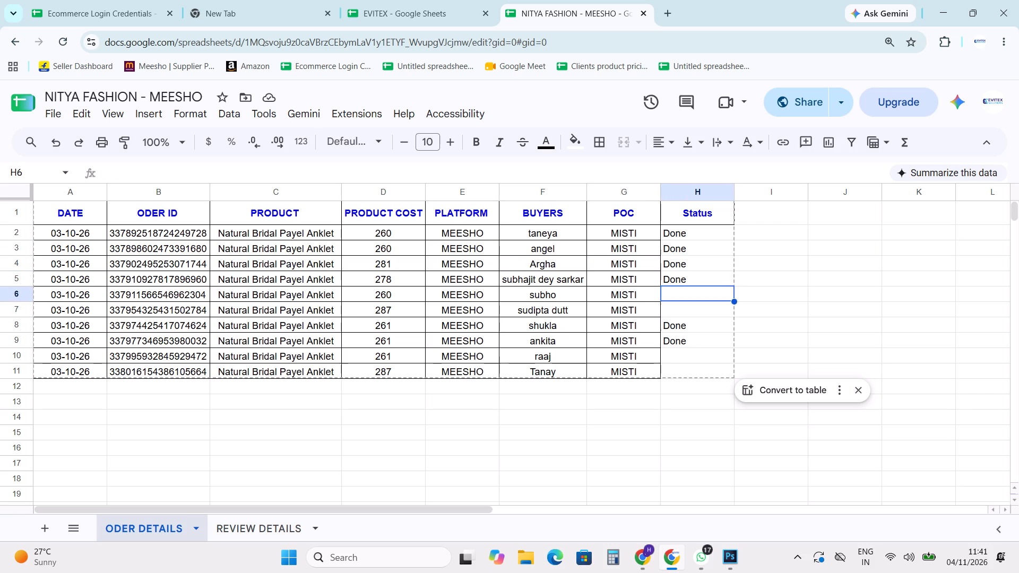
pyautogui.press('Down')
pyautogui.press('Down')
pyautogui.press('Down')
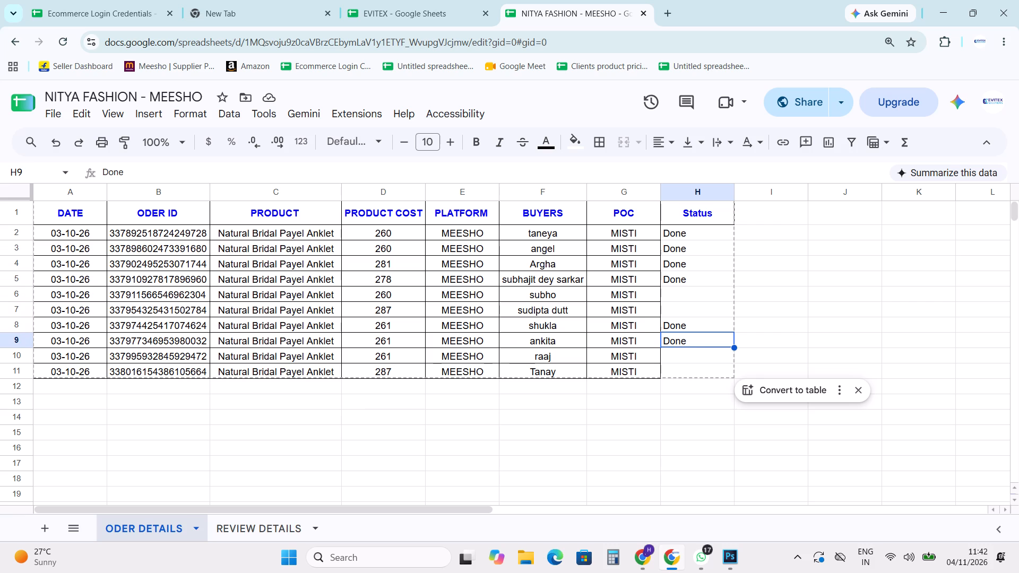
pyautogui.press('Down')
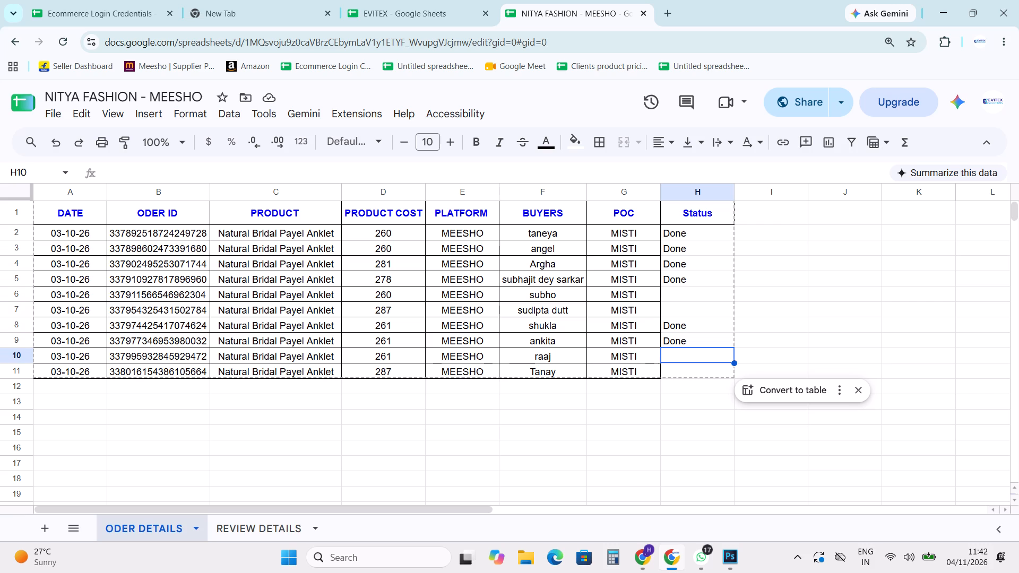
# Check the names in the BUYERS column against the Status column, going up and down rows 3 to 11.
pyautogui.press('Down')
pyautogui.press('Left')
pyautogui.press('Left')
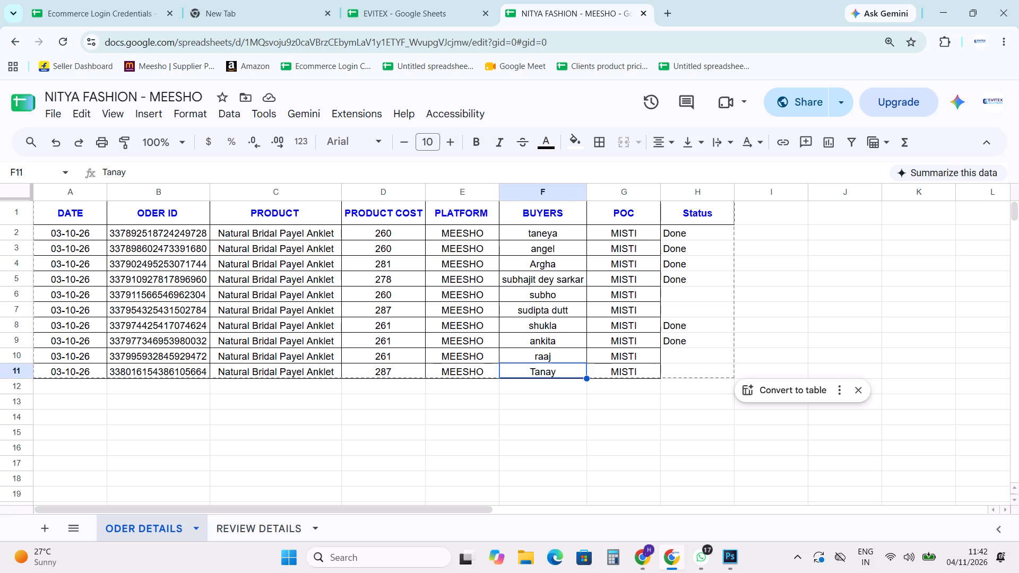
pyautogui.press('Up')
pyautogui.press('Up')
pyautogui.press('Up')
pyautogui.press('Up')
pyautogui.press('Up')
pyautogui.press('Up')
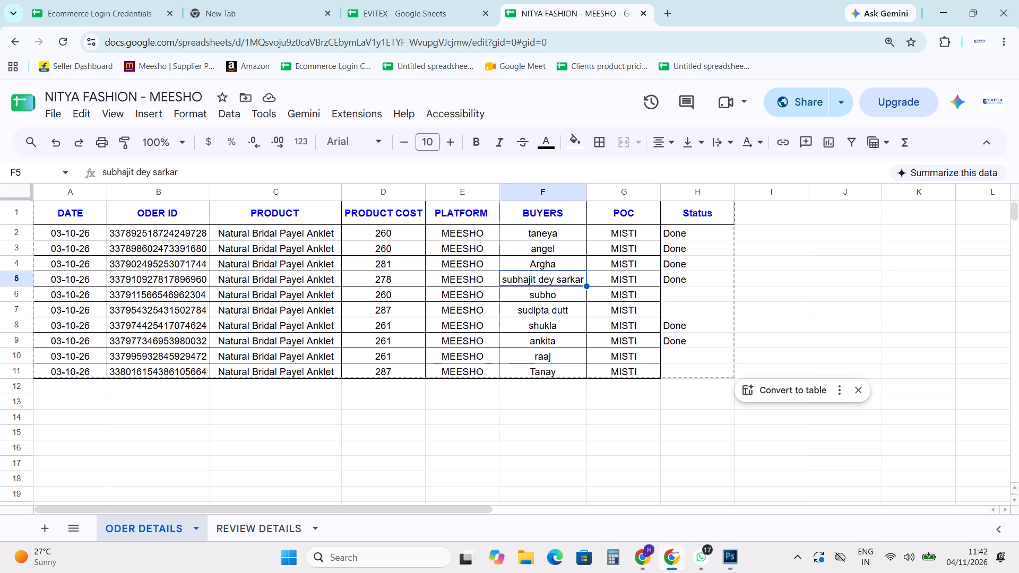
pyautogui.press('Up')
pyautogui.press('Up')
pyautogui.press('Down')
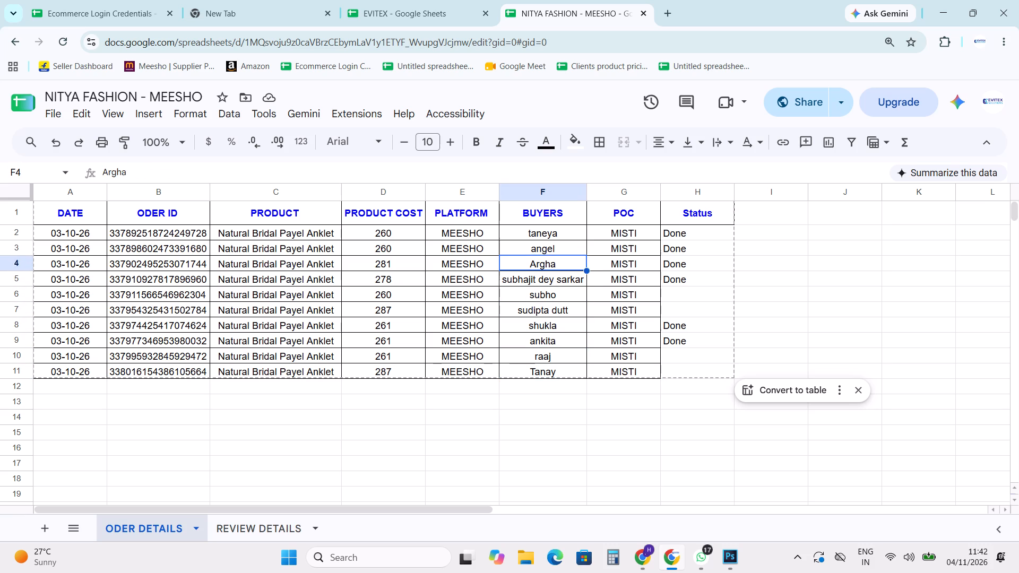
pyautogui.press('Down')
pyautogui.press('Down')
pyautogui.press('Down')
pyautogui.press('Down')
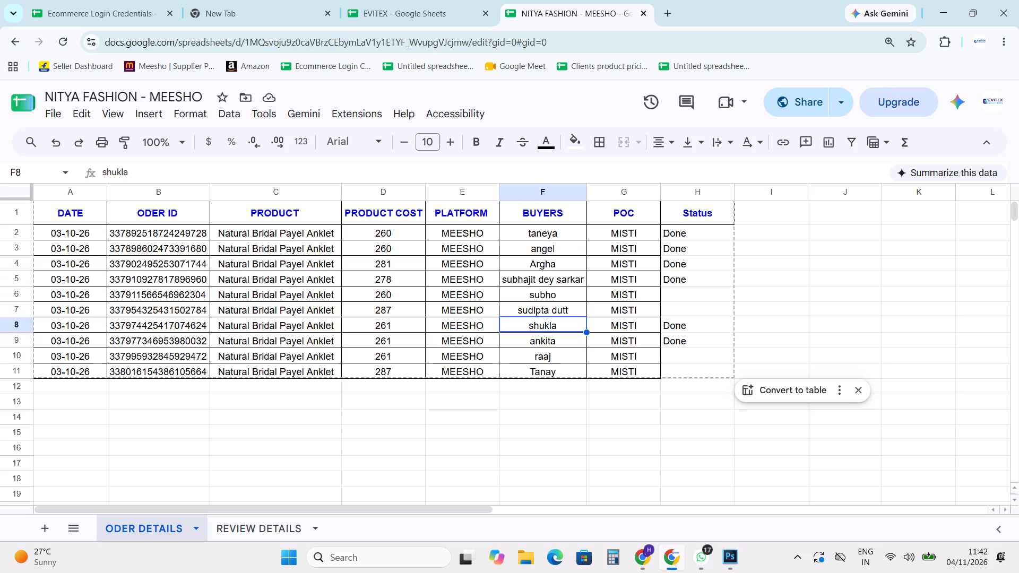
pyautogui.press('Up')
pyautogui.press('Up')
pyautogui.press('Up')
pyautogui.press('Down')
pyautogui.press('Down')
pyautogui.press('Down')
pyautogui.press('Down')
pyautogui.press('Down')
pyautogui.press('Down')
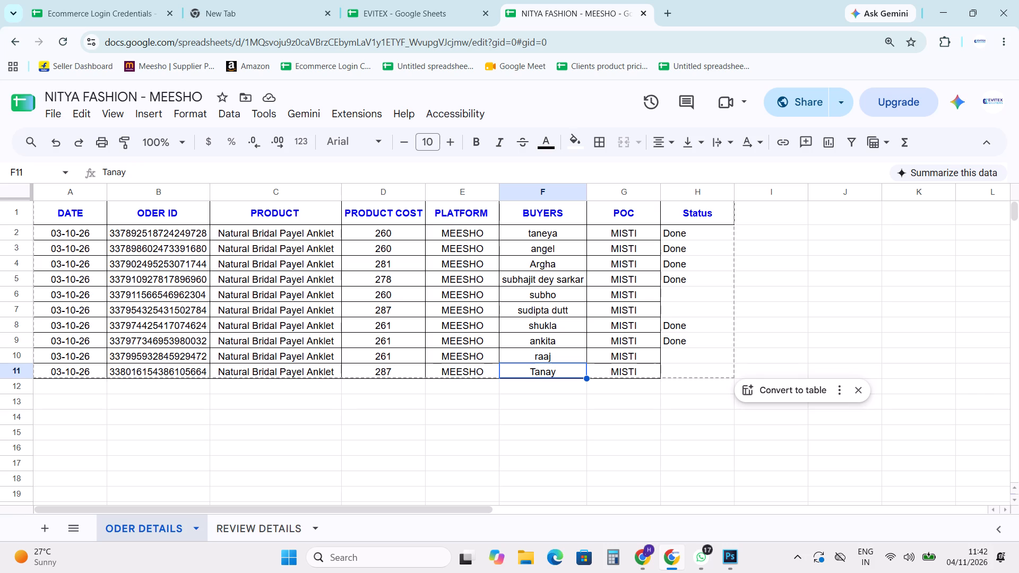
# Enter Done as the Status of the order in row 7.
pyautogui.press('Up')
pyautogui.press('Up')
pyautogui.press('Up')
pyautogui.press('Up')
pyautogui.press('Up')
pyautogui.press('Down')
pyautogui.press('Right')
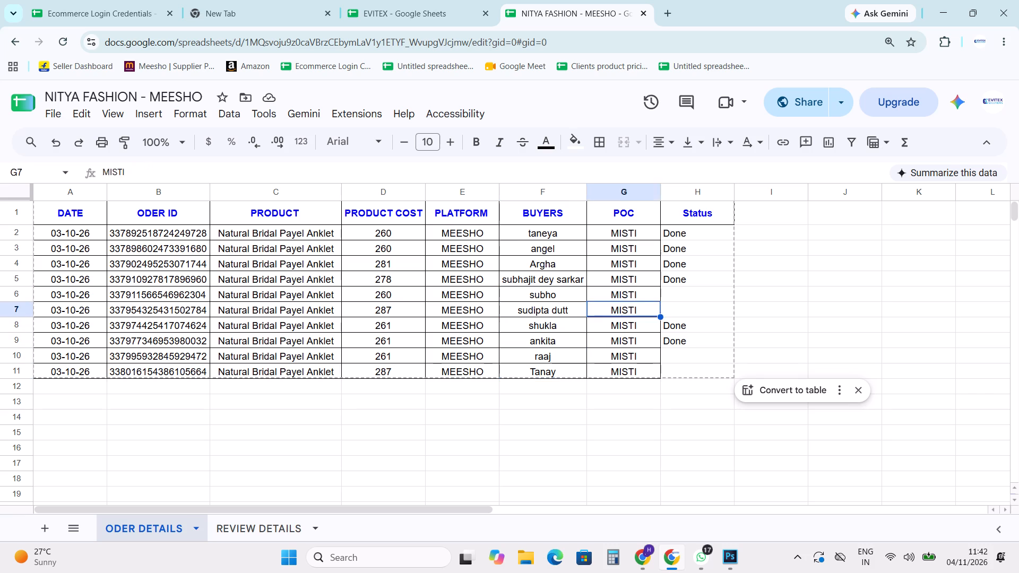
pyautogui.press('Right')
pyautogui.write('Done')
pyautogui.press('Return')
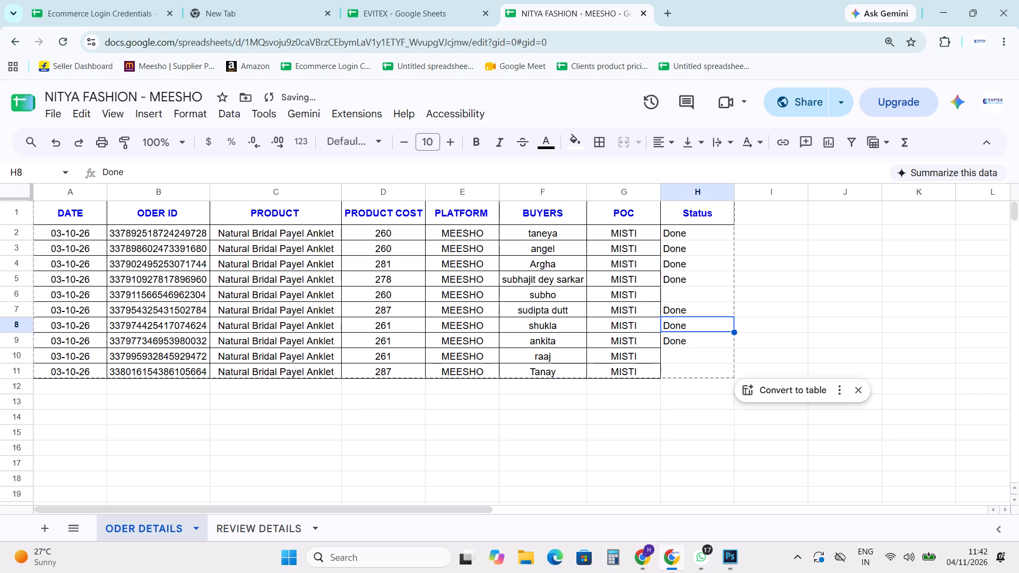
# Recheck the Status column and enter Done as the Status of the order in row 11.
pyautogui.press('Up')
pyautogui.press('Up')
pyautogui.press('Up')
pyautogui.press('Up')
pyautogui.press('Up')
pyautogui.press('Up')
pyautogui.press('Down')
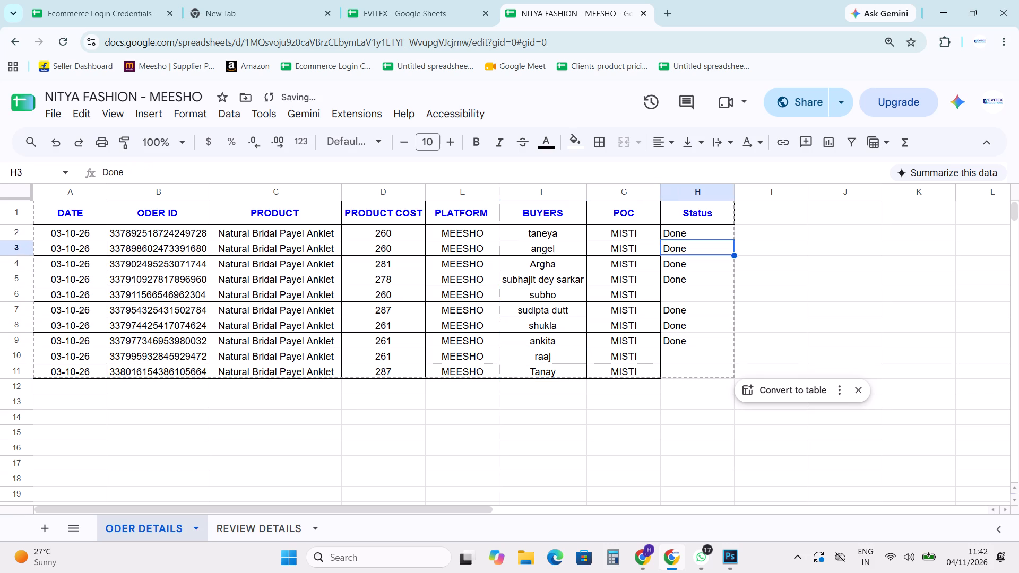
pyautogui.press('Down')
pyautogui.press('Down')
pyautogui.press('Down')
pyautogui.press('Down')
pyautogui.press('Down')
pyautogui.press('Down')
pyautogui.press('Down')
pyautogui.press('Down')
pyautogui.press('Down')
pyautogui.press('Up')
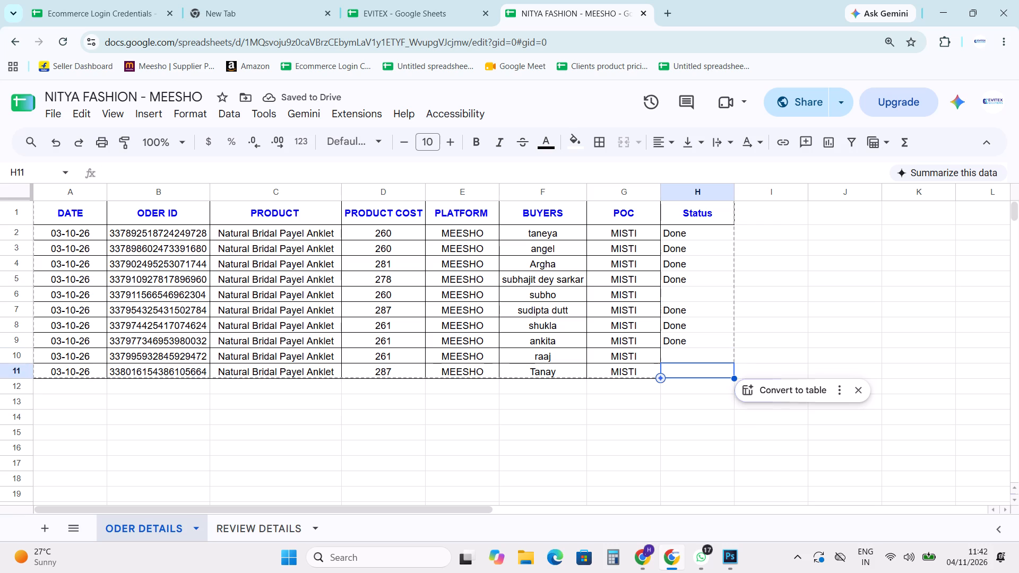
pyautogui.write('Done')
pyautogui.press('Return')
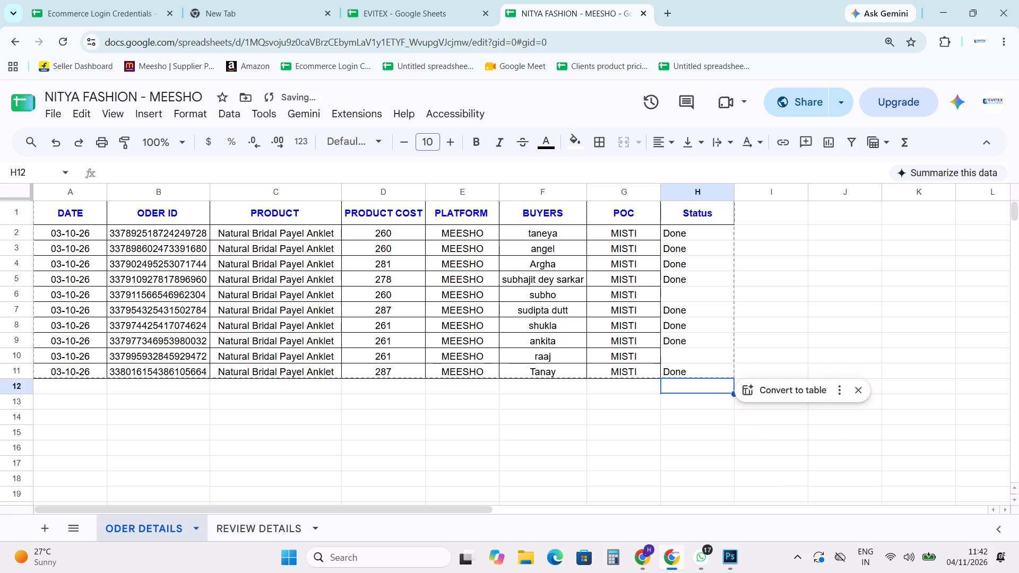
# Enter Canceled as the Status of the order in row 6.
pyautogui.press('Up')
pyautogui.press('Up')
pyautogui.press('Up')
pyautogui.press('Up')
pyautogui.press('Up')
pyautogui.press('Up')
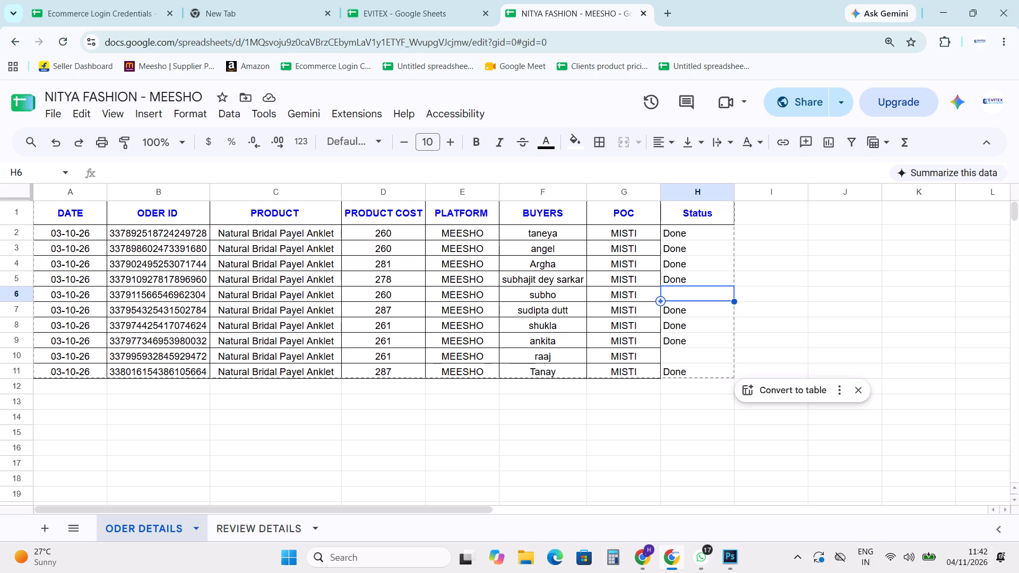
pyautogui.write('Cancel')
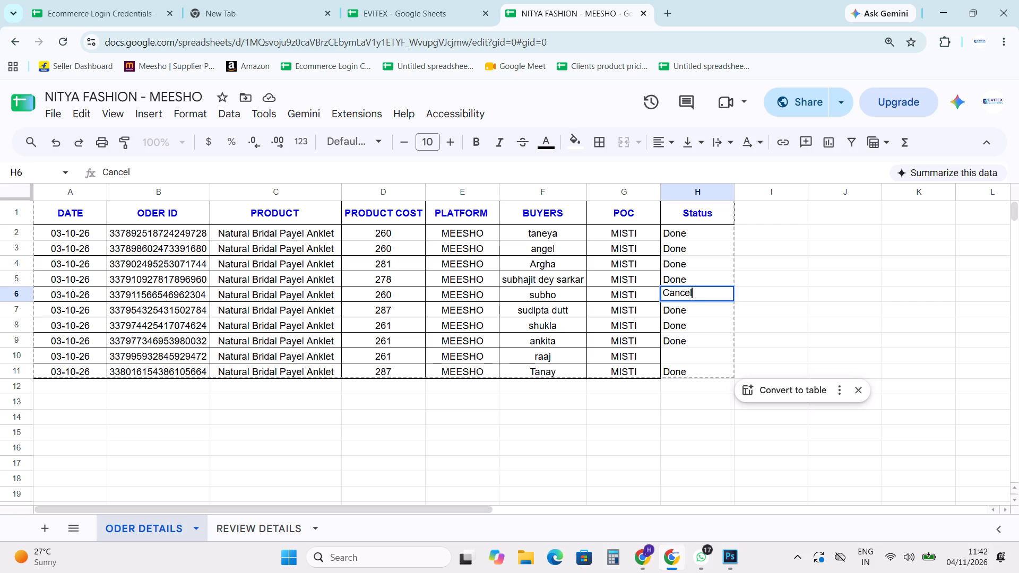
pyautogui.write('ed')
pyautogui.press('Return')
# Copy the Canceled status from row 6 into the Status cell of the order in row 10.
pyautogui.press('Up')
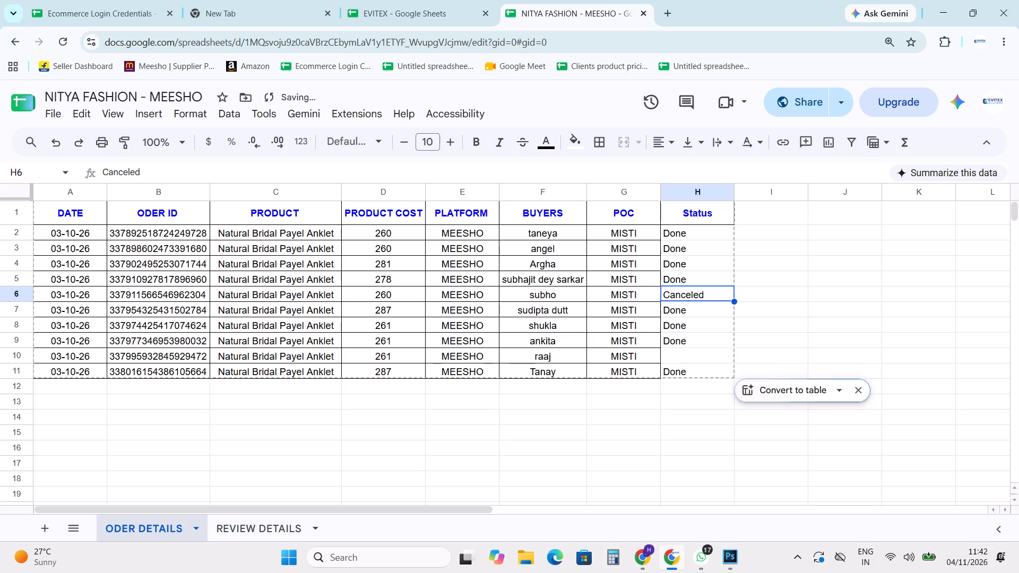
pyautogui.hotkey('ctrl', 'c')
pyautogui.press('Down')
pyautogui.press('Down')
pyautogui.press('Down')
pyautogui.press('Down')
pyautogui.press('Down')
pyautogui.press('Up')
pyautogui.hotkey('ctrl', 'v')
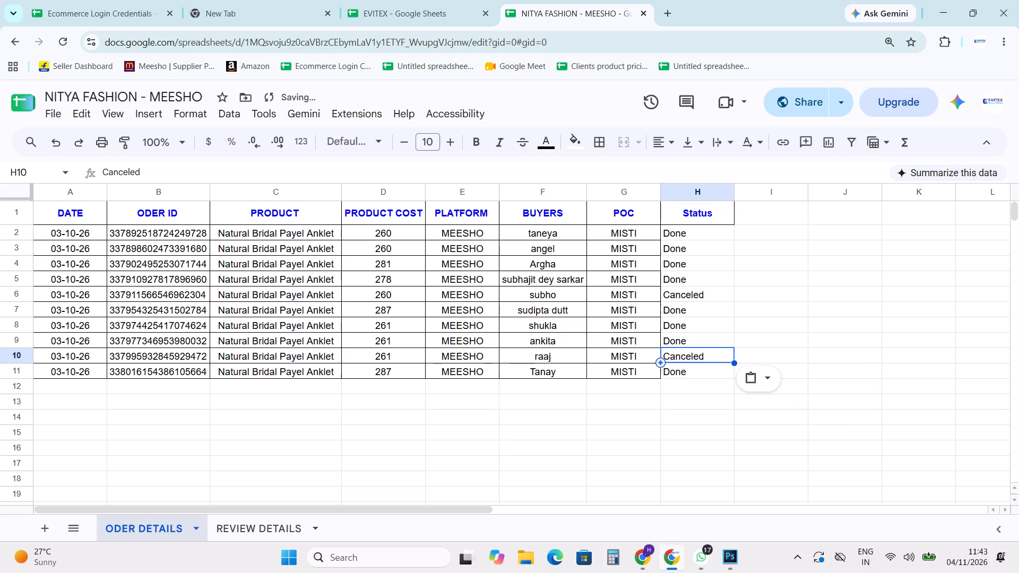
# Review the completed Status column from row 2 down to row 11.
pyautogui.press('Right')
pyautogui.press('Right')
pyautogui.press('Left')
pyautogui.press('Left')
pyautogui.press('Up')
pyautogui.press('Up')
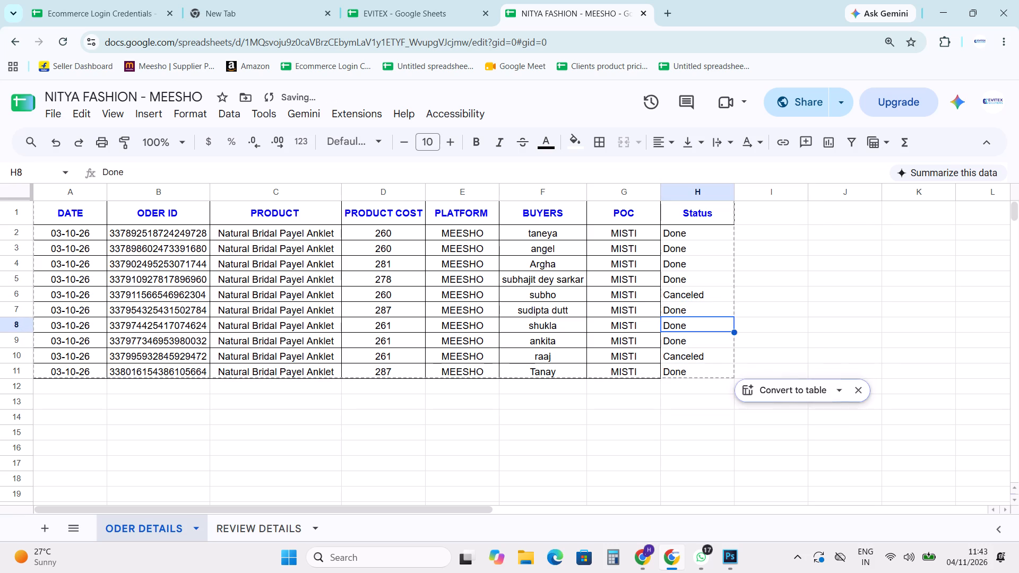
pyautogui.press('Up')
pyautogui.press('Up')
pyautogui.press('Up')
pyautogui.press('Up')
pyautogui.press('Up')
pyautogui.press('Up')
pyautogui.press('Down')
pyautogui.press('Down')
pyautogui.press('Down')
pyautogui.press('Down')
pyautogui.press('Down')
pyautogui.press('Down')
pyautogui.press('Down')
pyautogui.press('Down')
pyautogui.press('Down')
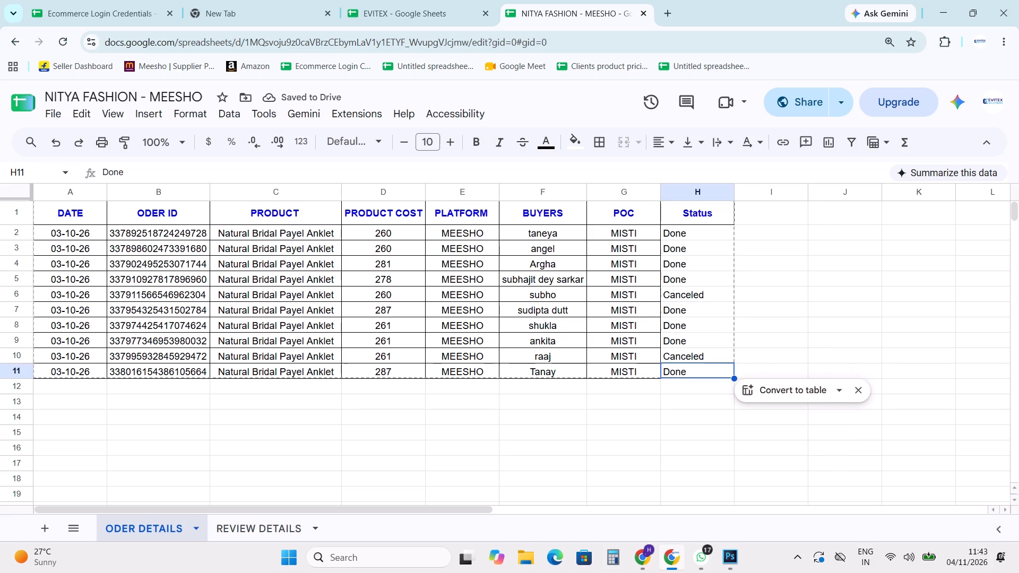
# Move the canceled order in row 6, from DATE through Status, to the empty row 12 below the list.
pyautogui.press('Up')
pyautogui.press('Up')
pyautogui.press('Up')
pyautogui.press('Up')
pyautogui.press('Up')
pyautogui.press('Left')
pyautogui.press('Left')
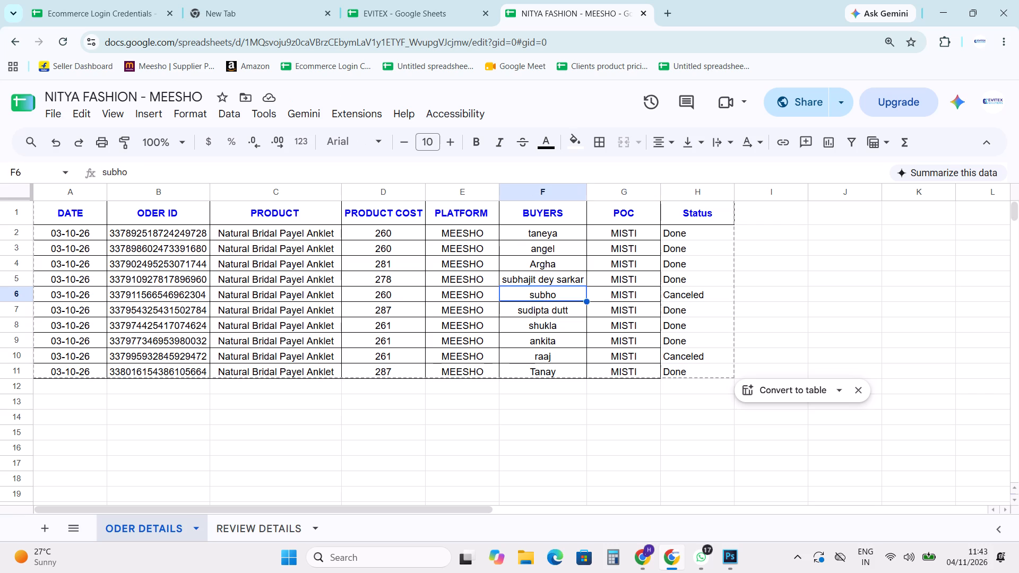
pyautogui.press('Left')
pyautogui.press('Left')
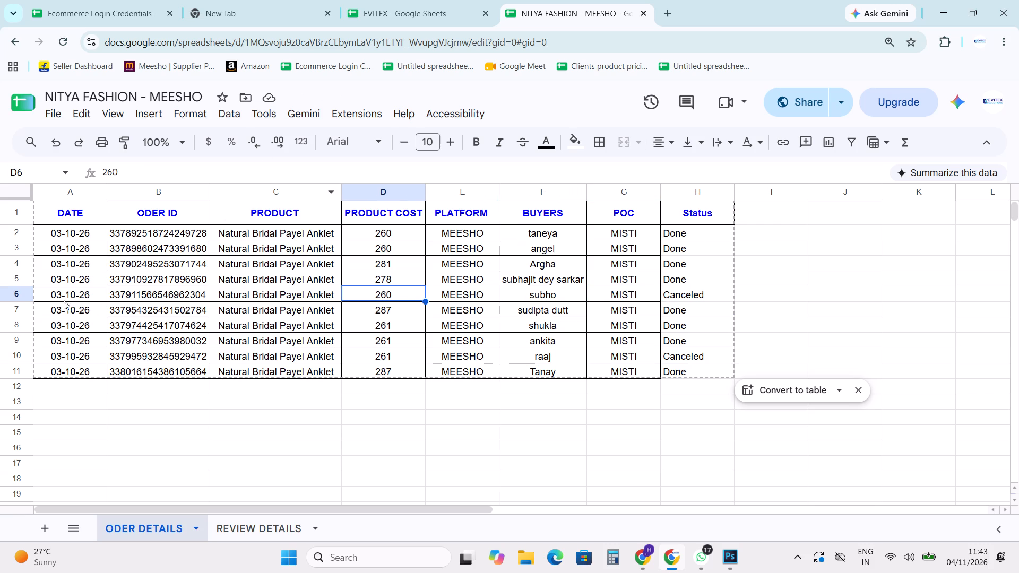
pyautogui.moveTo(51, 293); pyautogui.dragTo(505, 308)
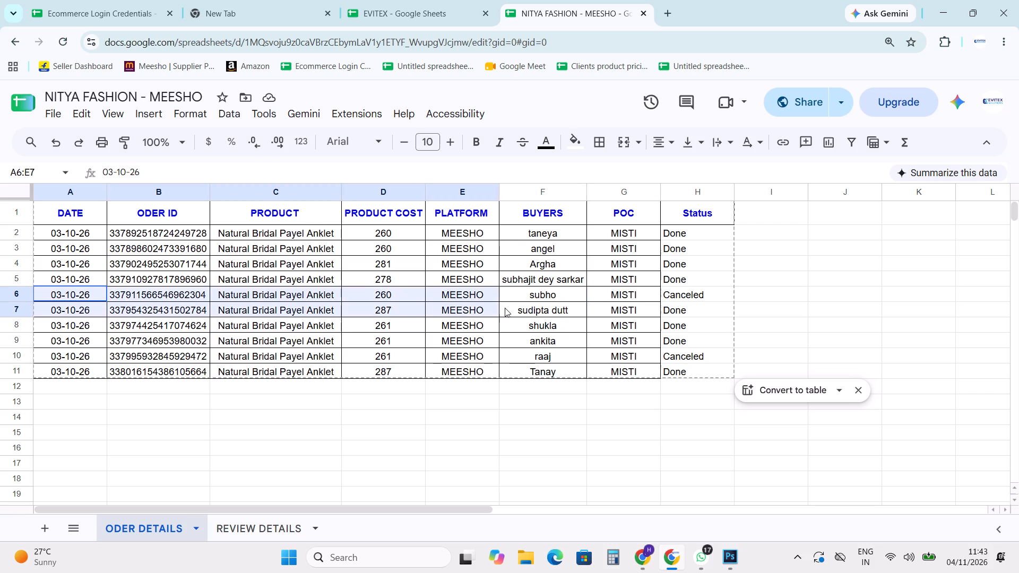
pyautogui.moveTo(505, 308); pyautogui.dragTo(701, 290)
pyautogui.hotkey('ctrl', 'x')
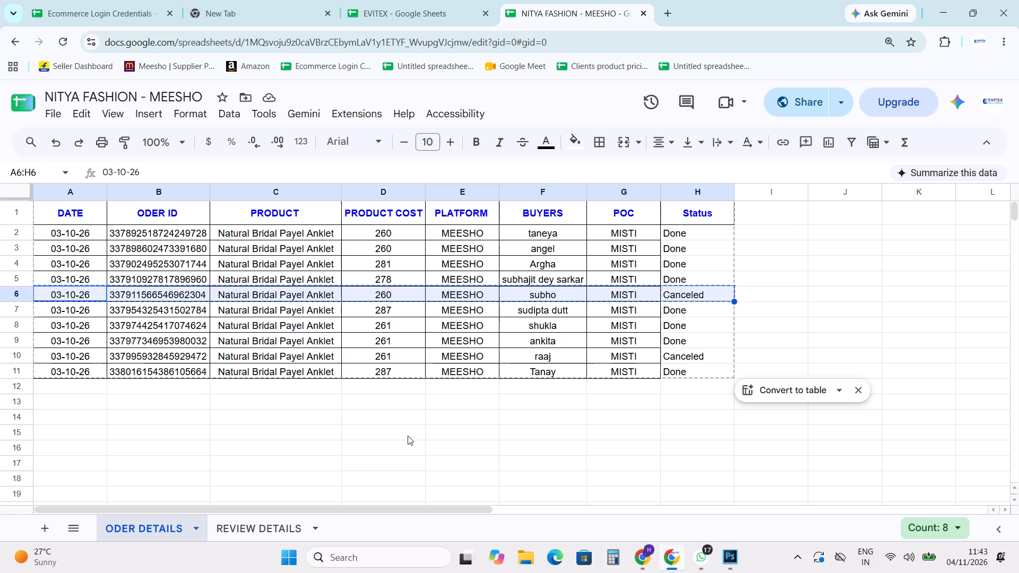
pyautogui.click(73, 385)
pyautogui.hotkey('ctrl', 'v')
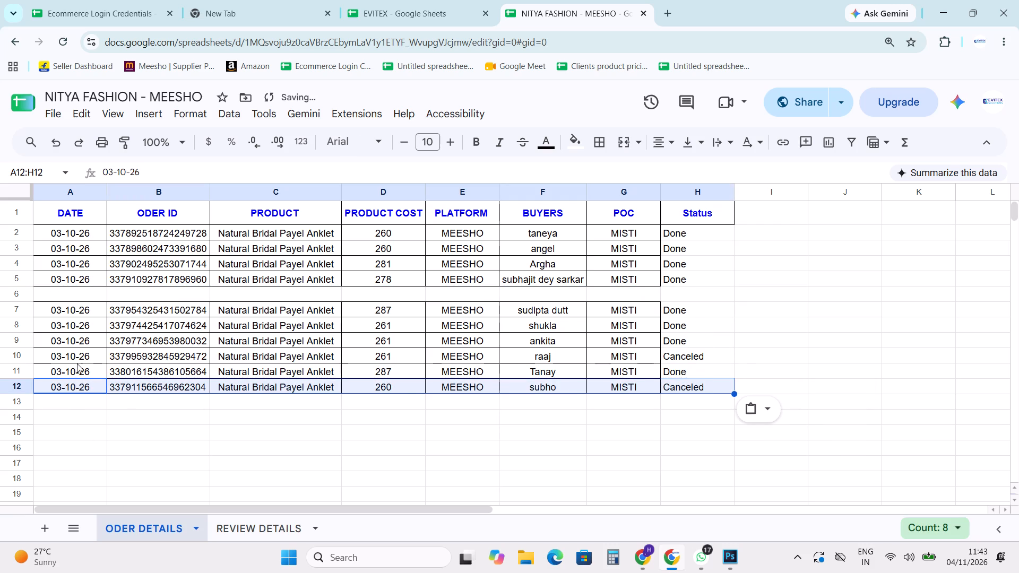
# Move the canceled order in row 10, from DATE through Status, to the empty row 13.
pyautogui.moveTo(66, 355); pyautogui.dragTo(706, 351)
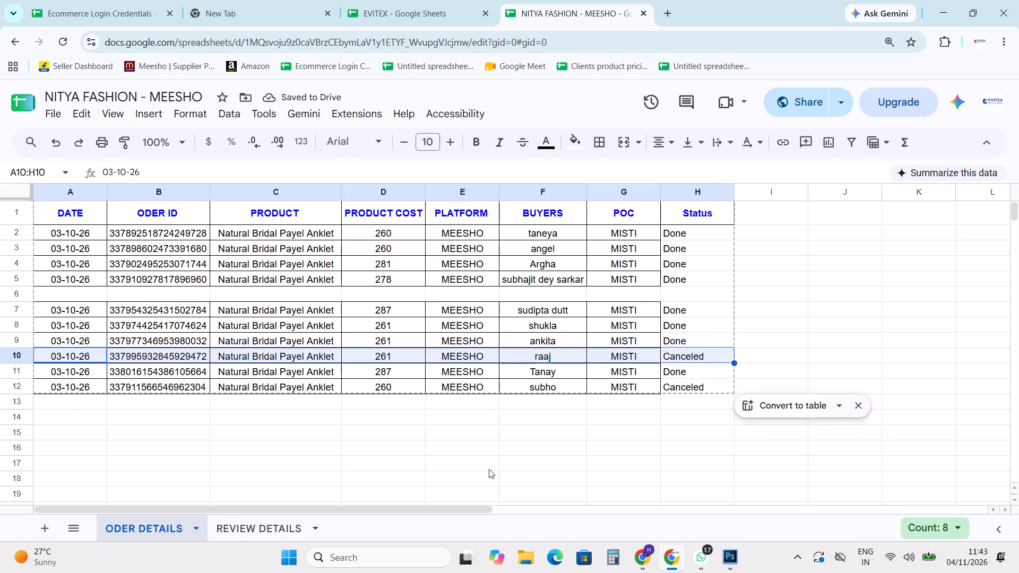
pyautogui.hotkey('ctrl', 'x')
pyautogui.click(72, 403)
pyautogui.hotkey('ctrl', 'v')
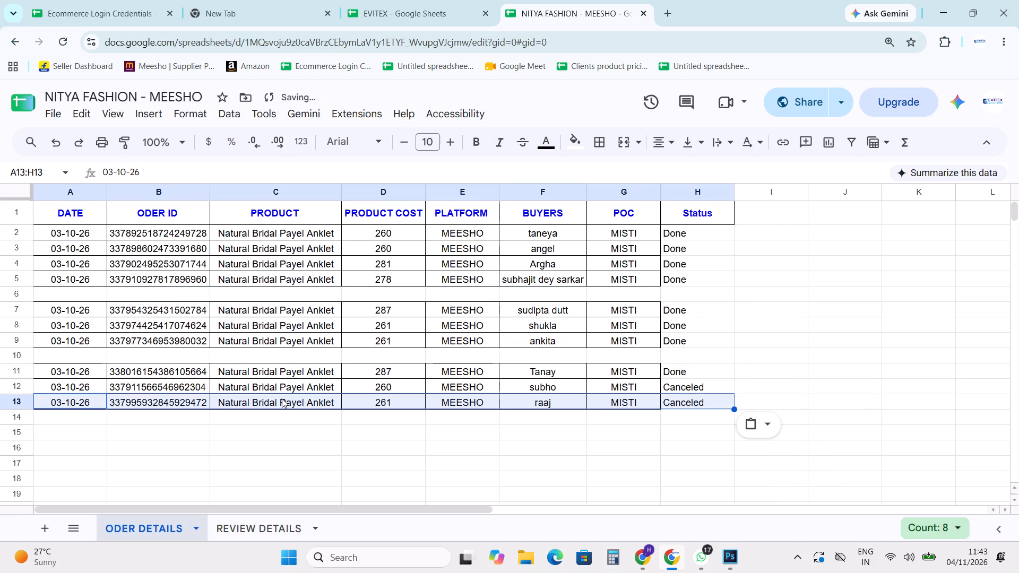
# Delete the emptied rows 10 and 6 to close the gaps in the order list.
pyautogui.click(20, 355)
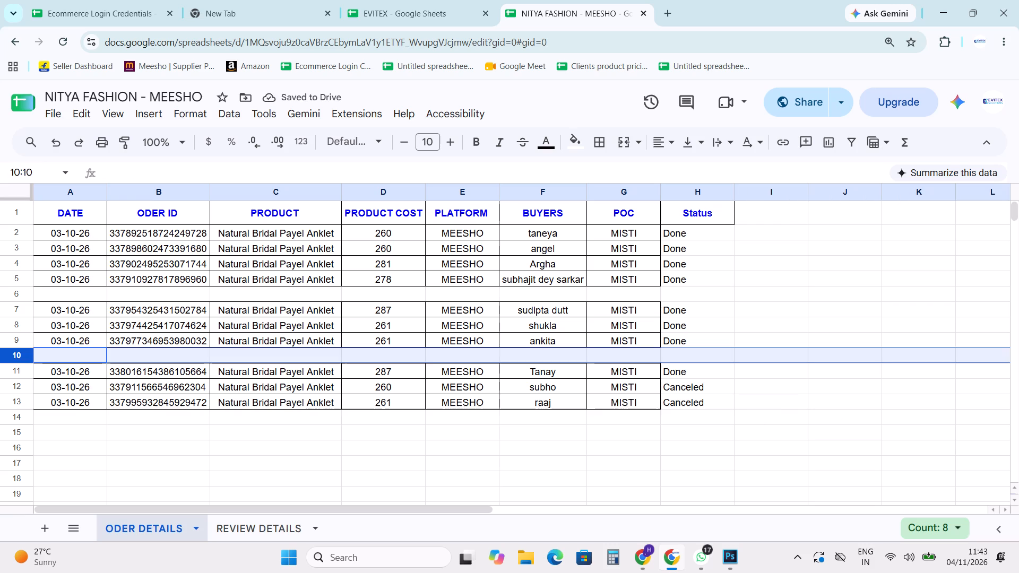
pyautogui.rightClick(20, 355)
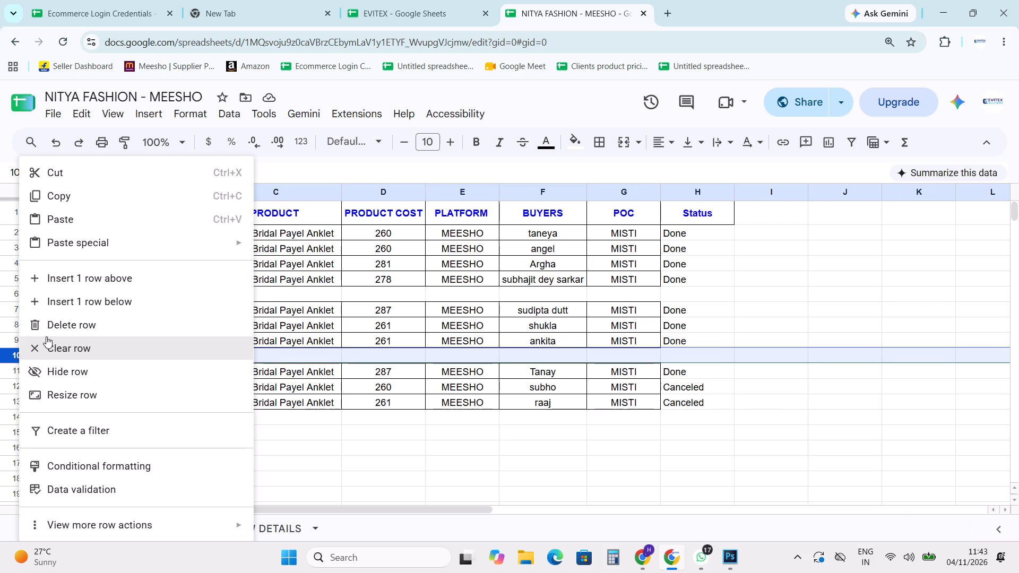
pyautogui.click(52, 327)
pyautogui.click(23, 290)
pyautogui.rightClick(25, 293)
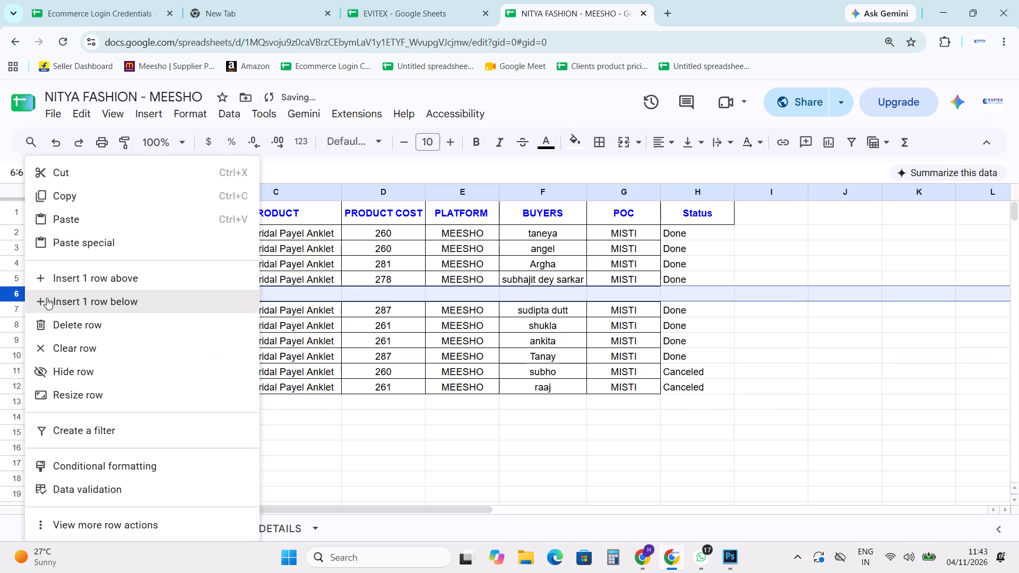
pyautogui.click(89, 328)
pyautogui.scroll(8, 879, 367)
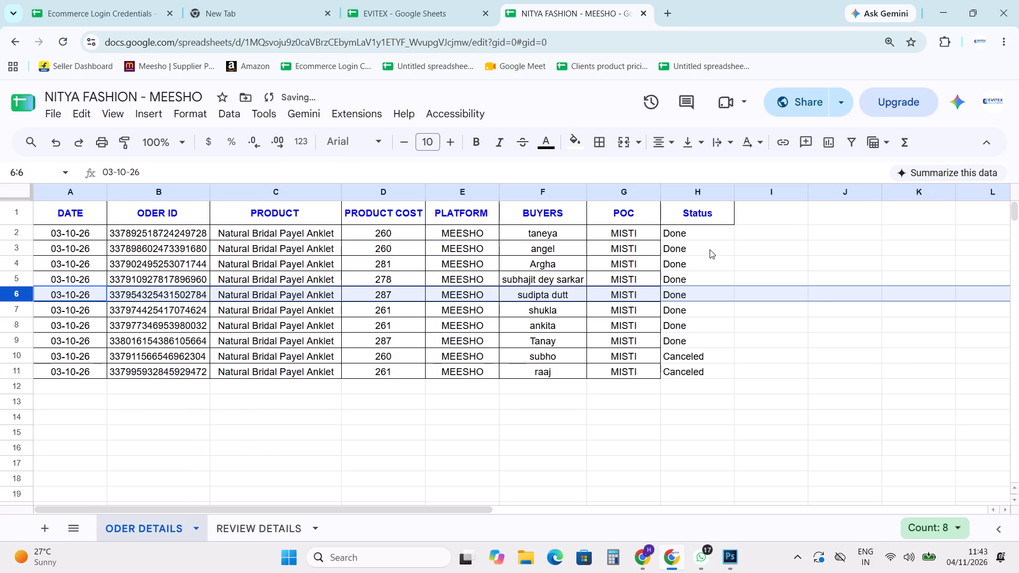
# Copy the cell formatting of POC cell G2 onto the Status cells H2 to H11.
pyautogui.click(621, 232)
pyautogui.click(123, 144)
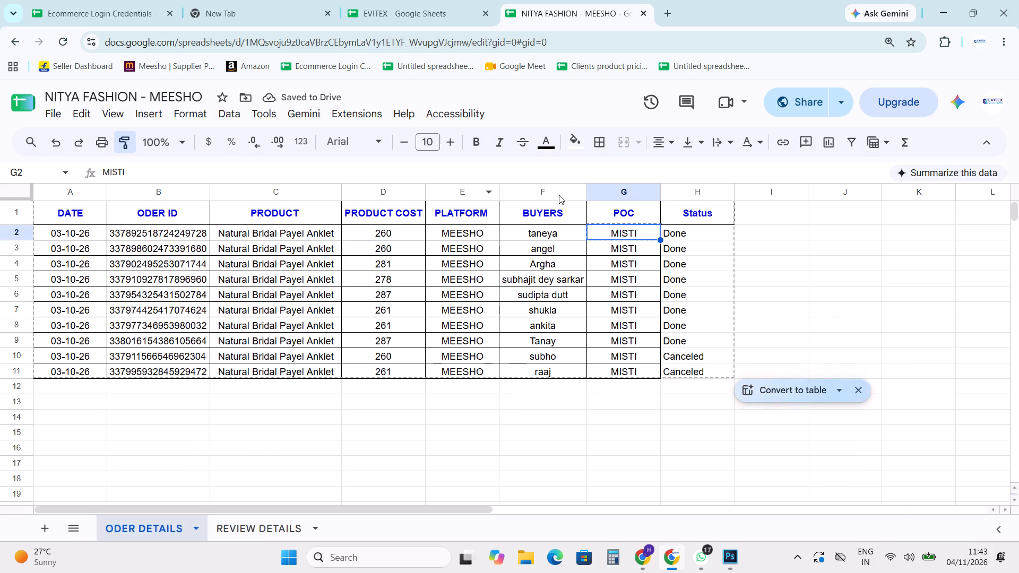
pyautogui.moveTo(722, 231); pyautogui.dragTo(699, 370)
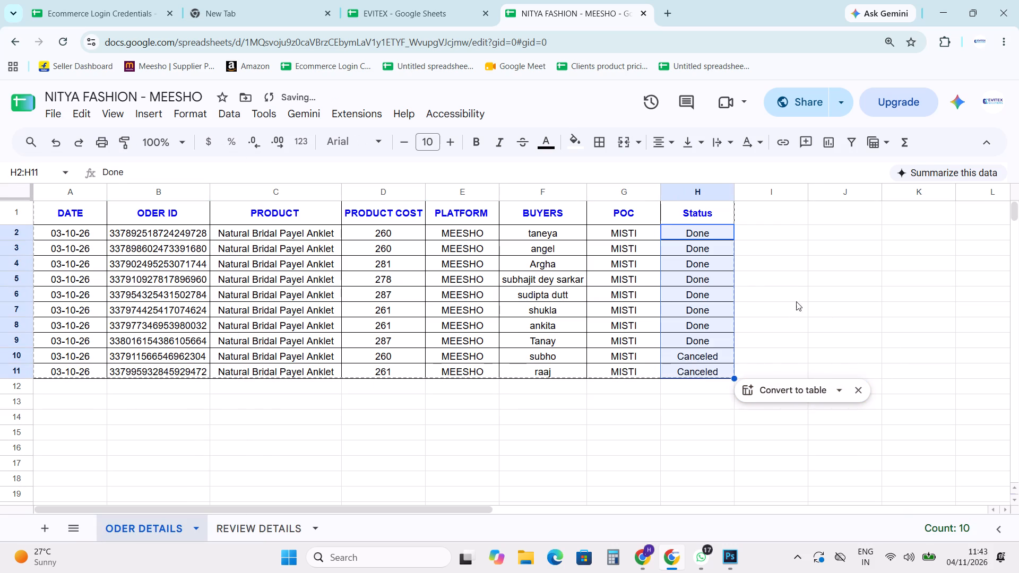
pyautogui.click(796, 301)
pyautogui.scroll(20, 814, 297)
pyautogui.scroll(7, 814, 297)
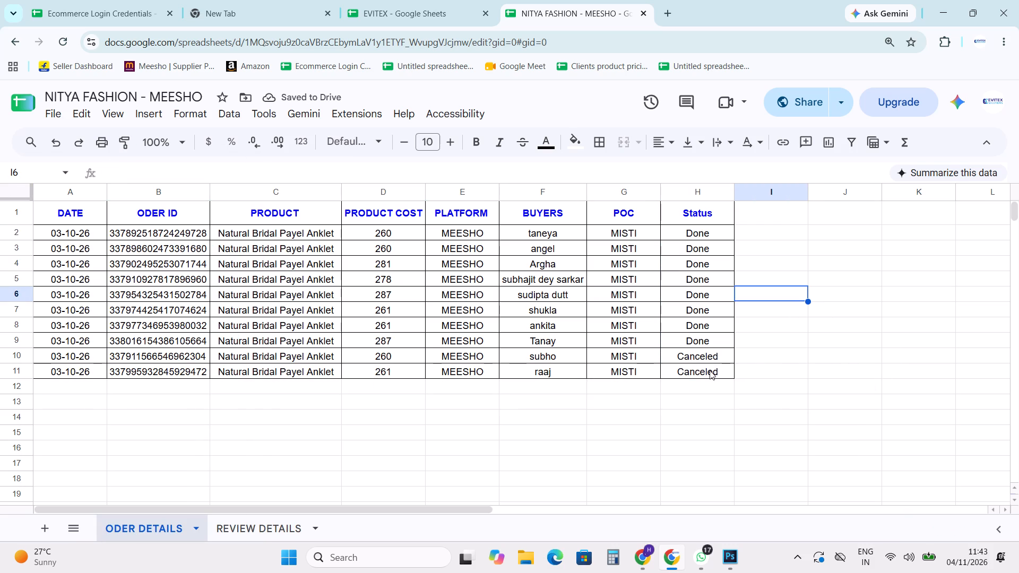
pyautogui.scroll(12, 710, 370)
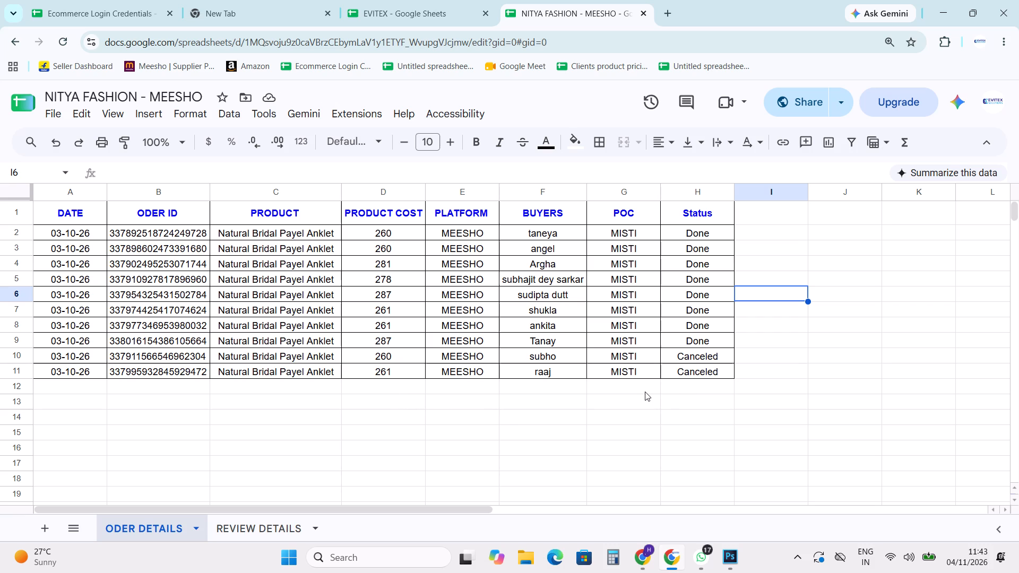
# Check the sum of the PRODUCT COST values for the Done orders in rows 2 to 9.
pyautogui.click(386, 386)
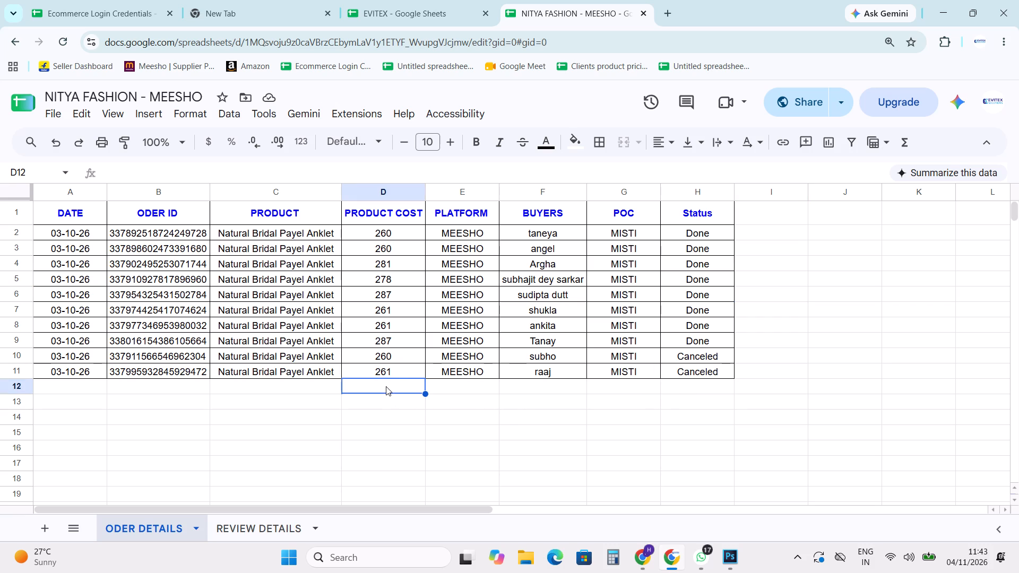
pyautogui.click(633, 404)
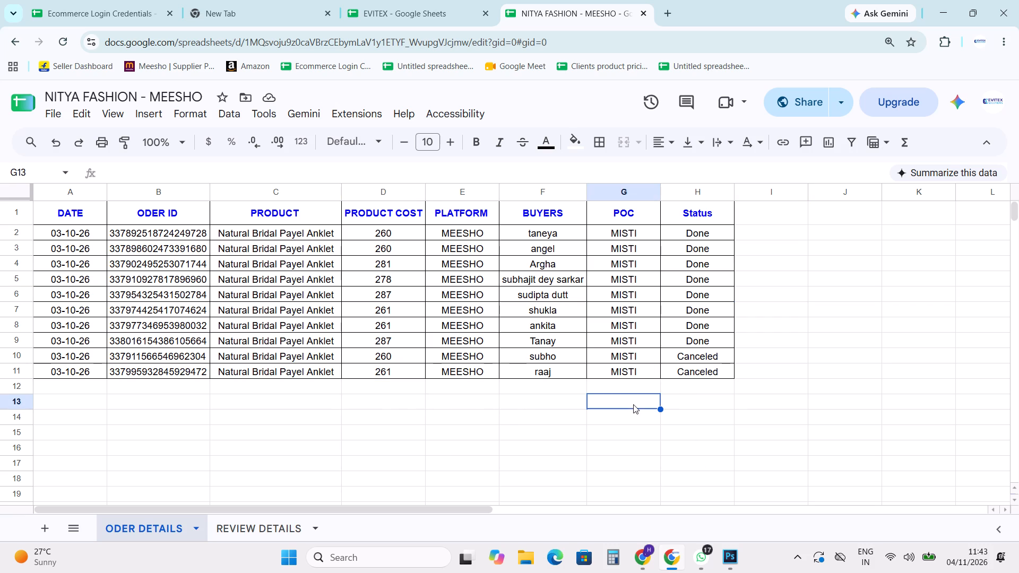
pyautogui.moveTo(393, 230); pyautogui.dragTo(399, 328)
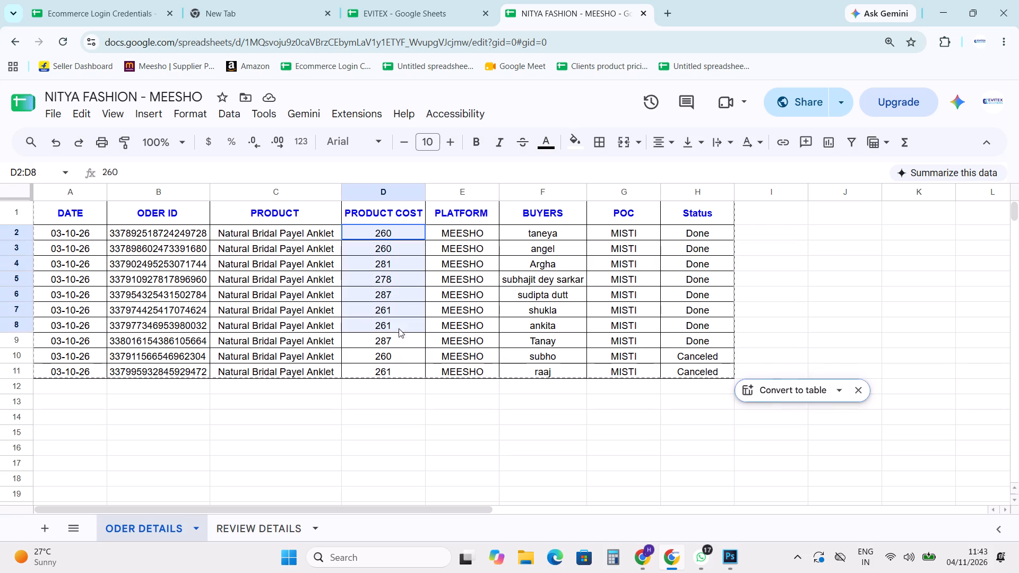
pyautogui.moveTo(399, 328); pyautogui.dragTo(400, 338)
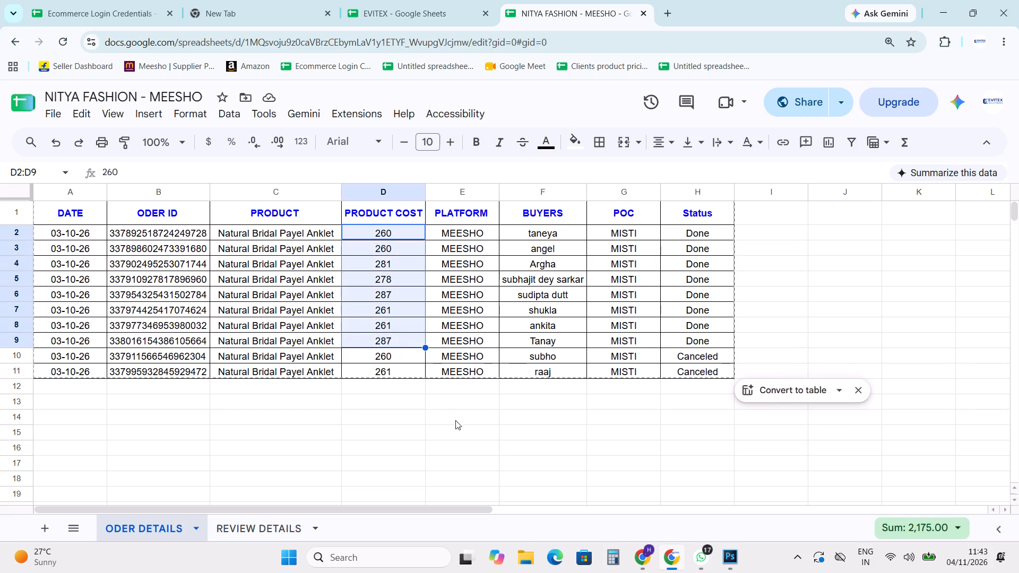
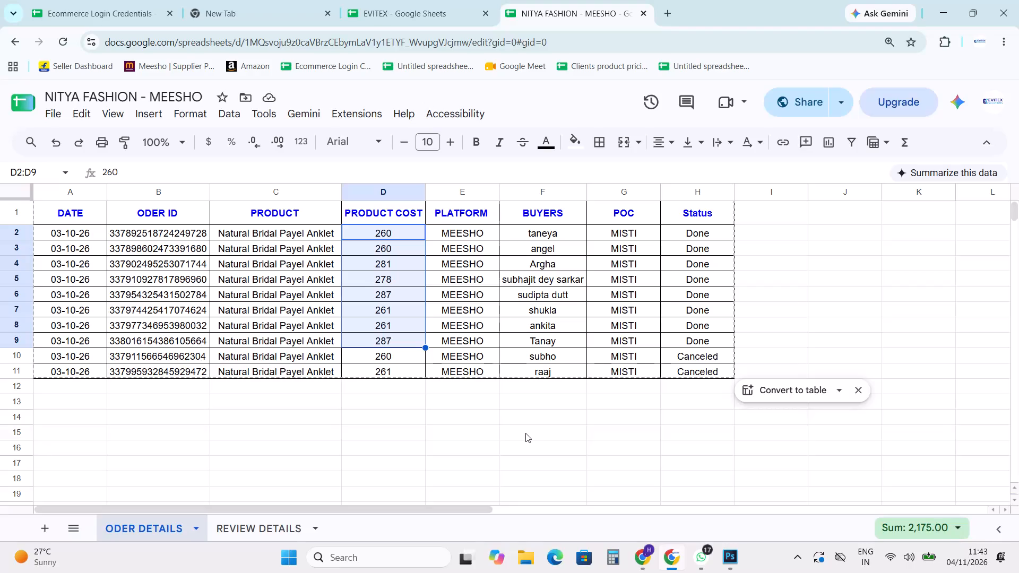
# Enter a SUM formula in cell H13 that totals the Done orders' PRODUCT COST range D2:D9.
pyautogui.click(673, 401)
pyautogui.write('=si')
pyautogui.press('BackSpace')
pyautogui.write('um')
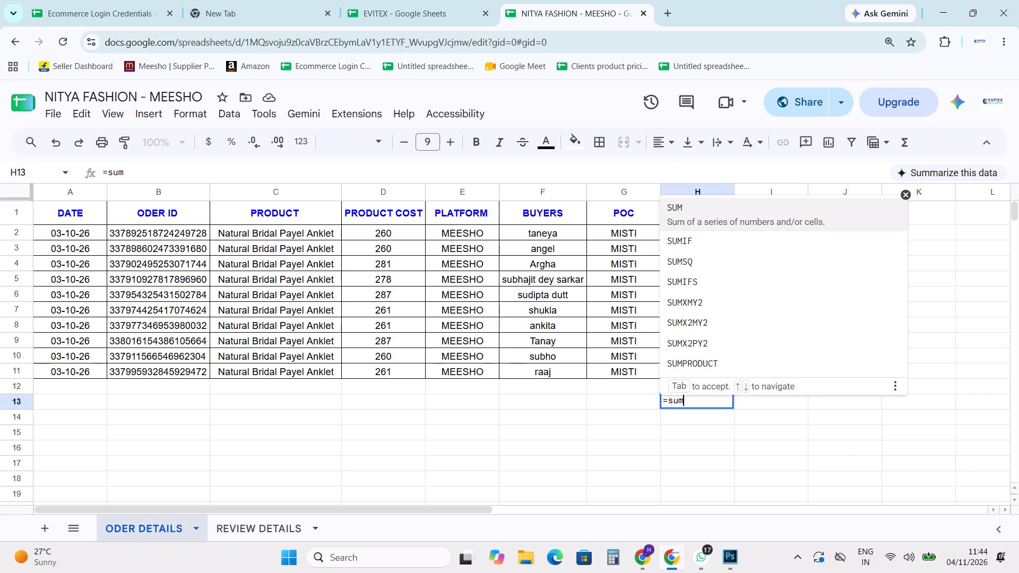
pyautogui.hotkey('shift', '(')
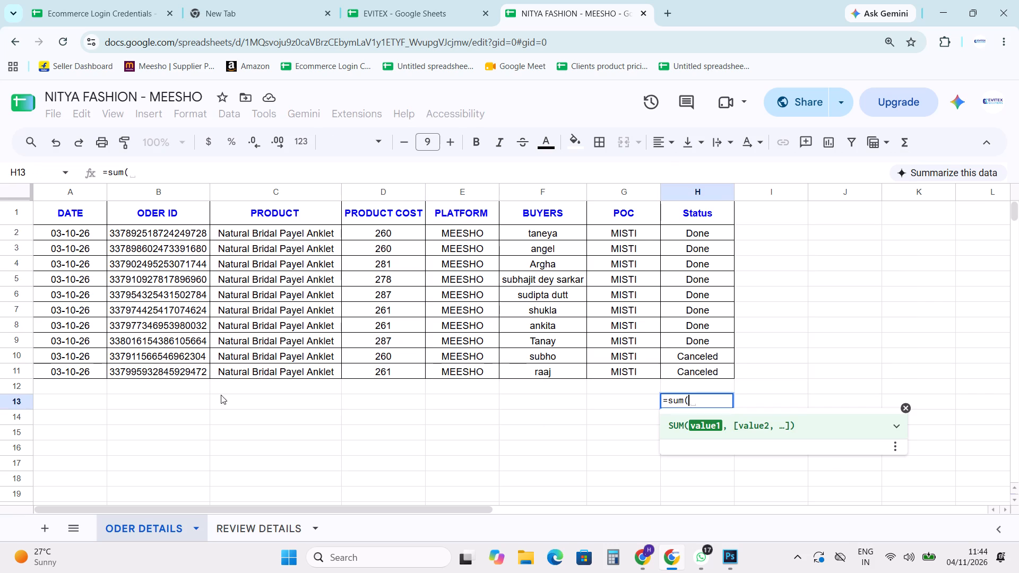
pyautogui.moveTo(386, 235); pyautogui.dragTo(394, 335)
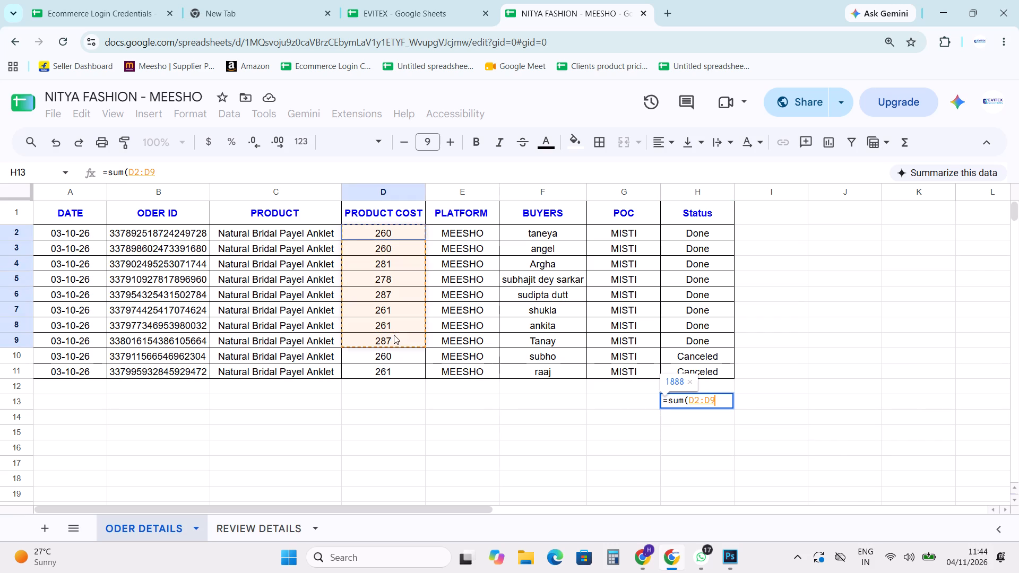
pyautogui.moveTo(394, 335); pyautogui.dragTo(394, 337)
pyautogui.hotkey('shift', ')')
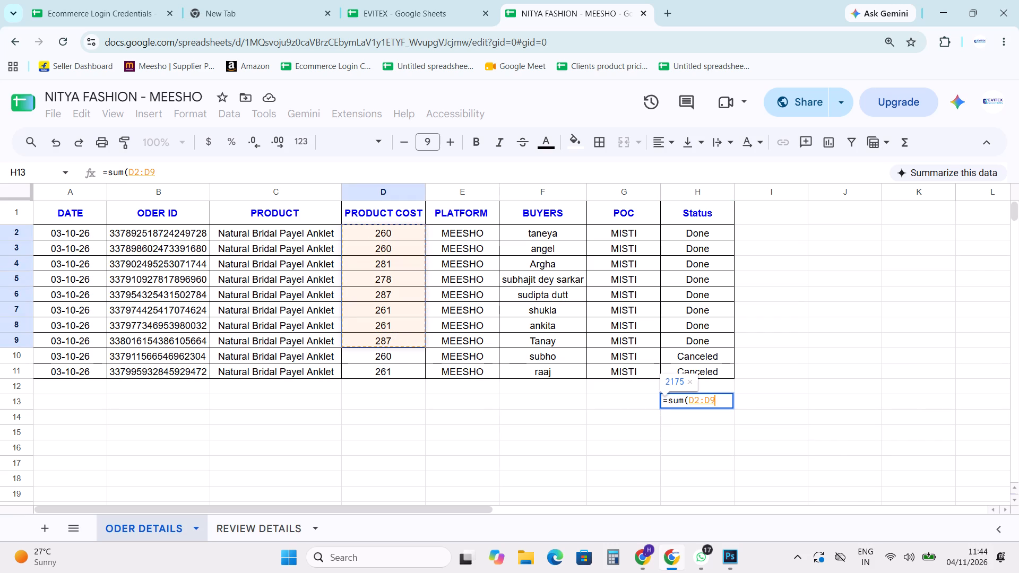
pyautogui.press('Return')
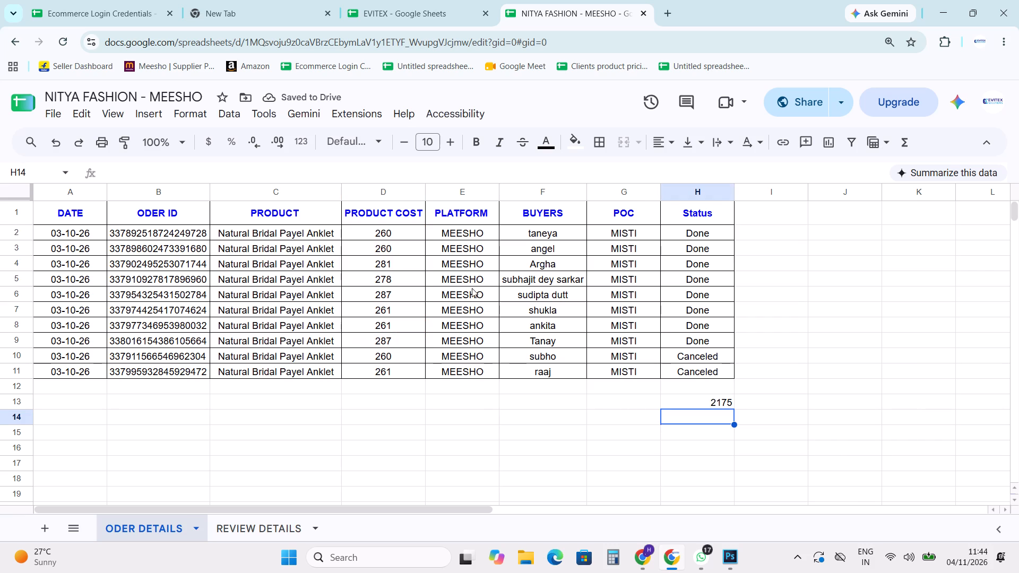
# Enter the formula =70*8 in cell H14, beneath the product cost total.
pyautogui.press('=')
pyautogui.press('7')
pyautogui.press('0')
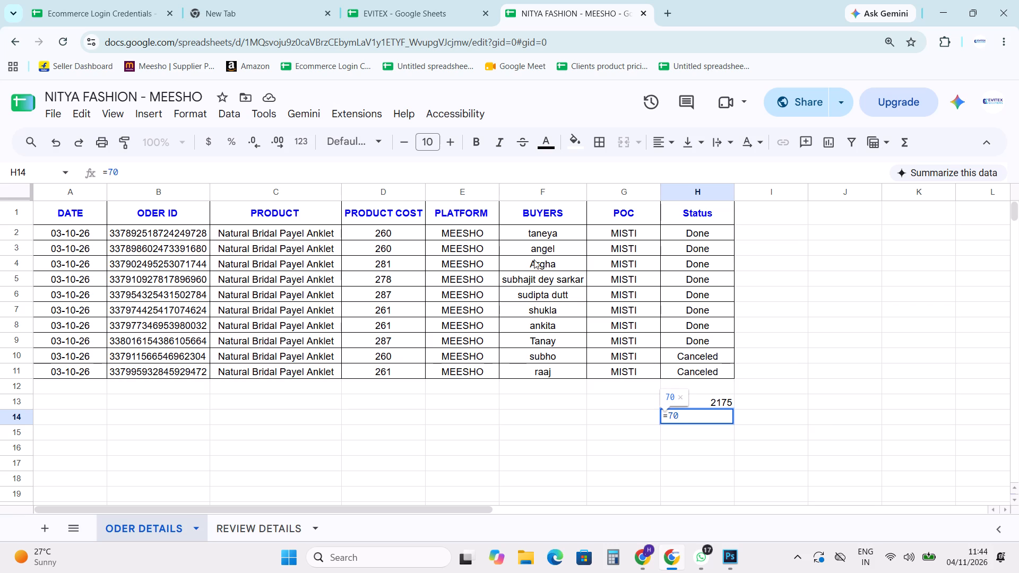
pyautogui.press('*')
pyautogui.press('8')
pyautogui.press('Return')
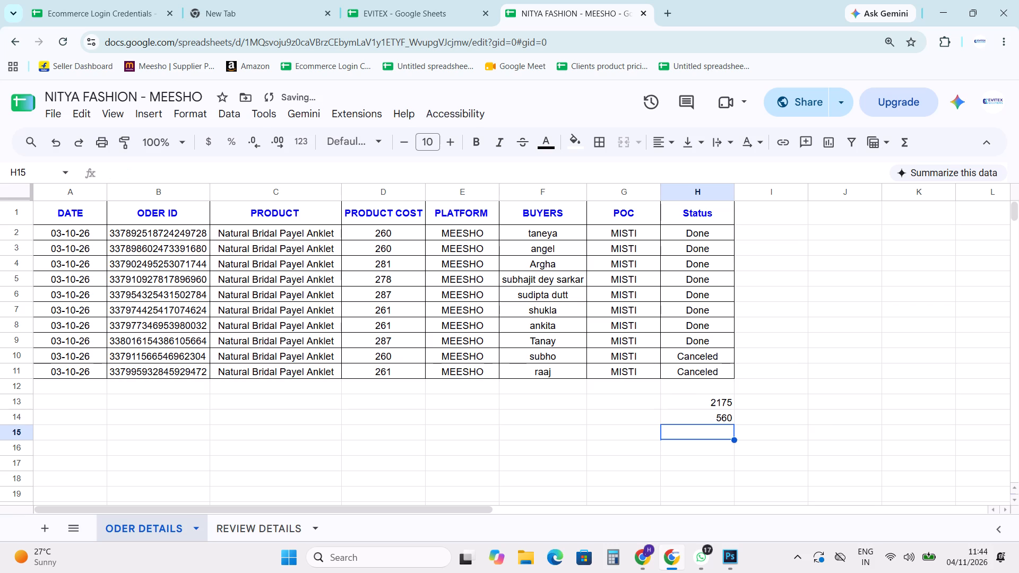
# Check the combined sum of cells H13 and H14.
pyautogui.press('Up')
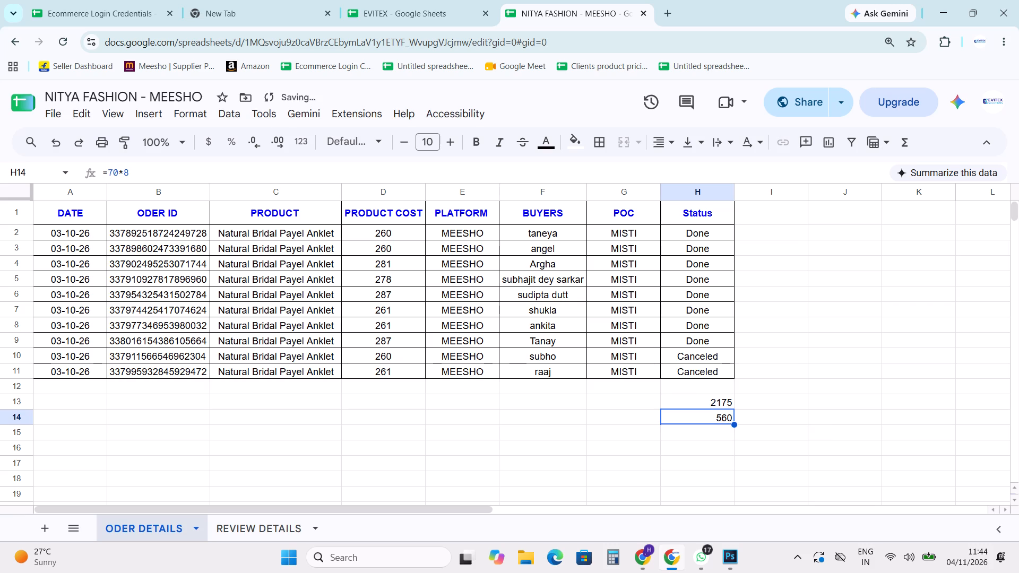
pyautogui.press('Up')
pyautogui.hotkey('shift', 'Down')
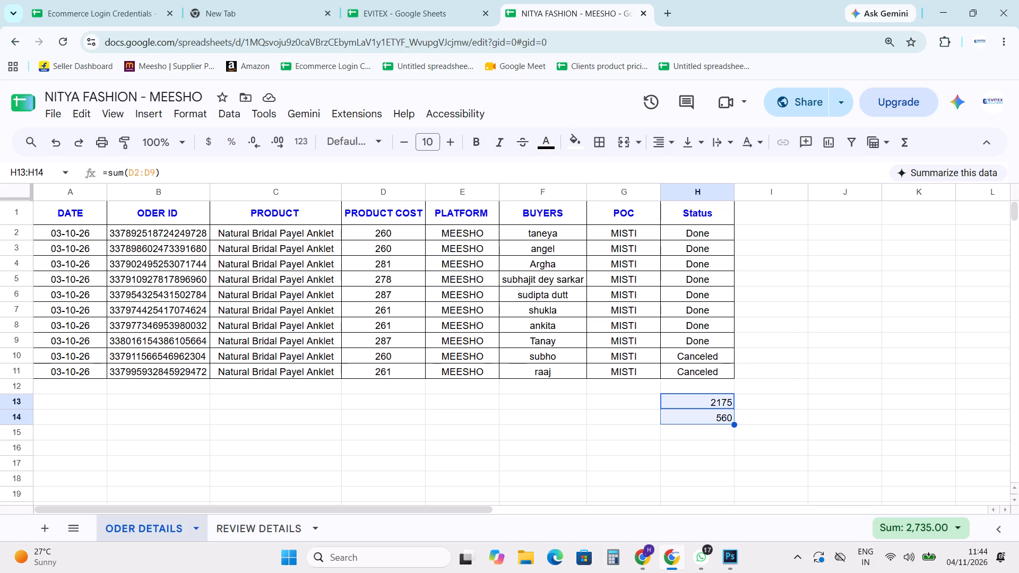
# Check the sum of the PRODUCT COST values in rows 2 to 8.
pyautogui.press('Left')
pyautogui.press('Left')
pyautogui.press('Left')
pyautogui.press('Up')
pyautogui.press('Up')
pyautogui.press('Up')
pyautogui.press('Up')
pyautogui.press('Up')
pyautogui.press('Up')
pyautogui.press('Up')
pyautogui.press('Up')
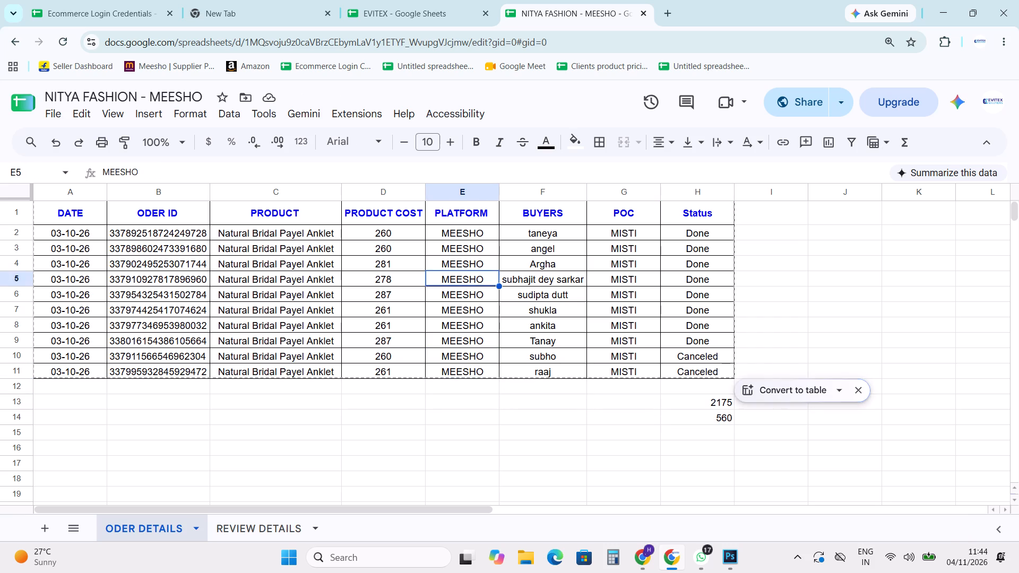
pyautogui.press('Left')
pyautogui.press('Up')
pyautogui.press('Up')
pyautogui.press('Up')
pyautogui.hotkey('shift', 'Down')
pyautogui.hotkey('shift', 'Down')
pyautogui.hotkey('shift', 'Down')
pyautogui.hotkey('shift', 'Down')
pyautogui.hotkey('shift', 'Down')
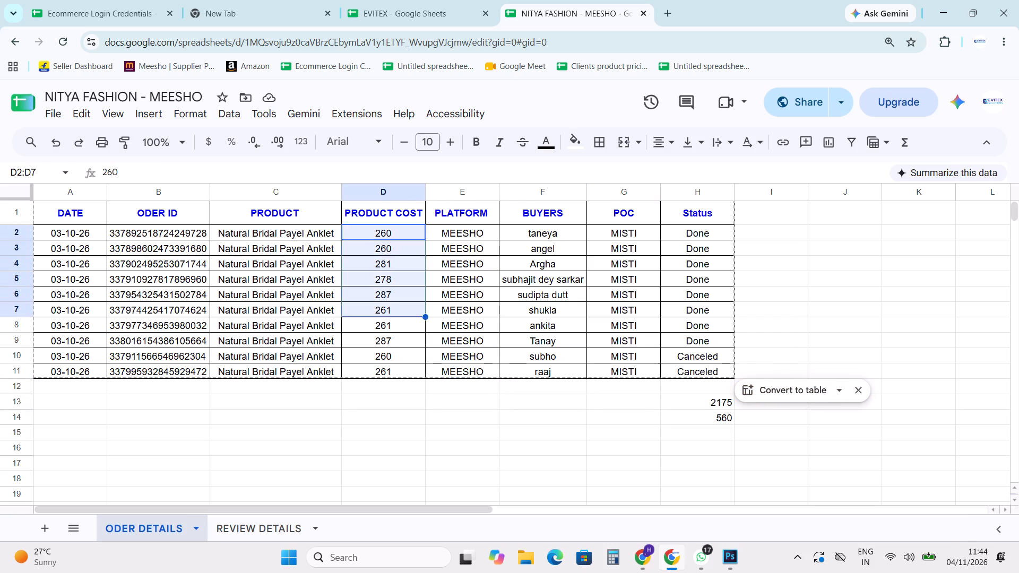
pyautogui.hotkey('shift', 'Down')
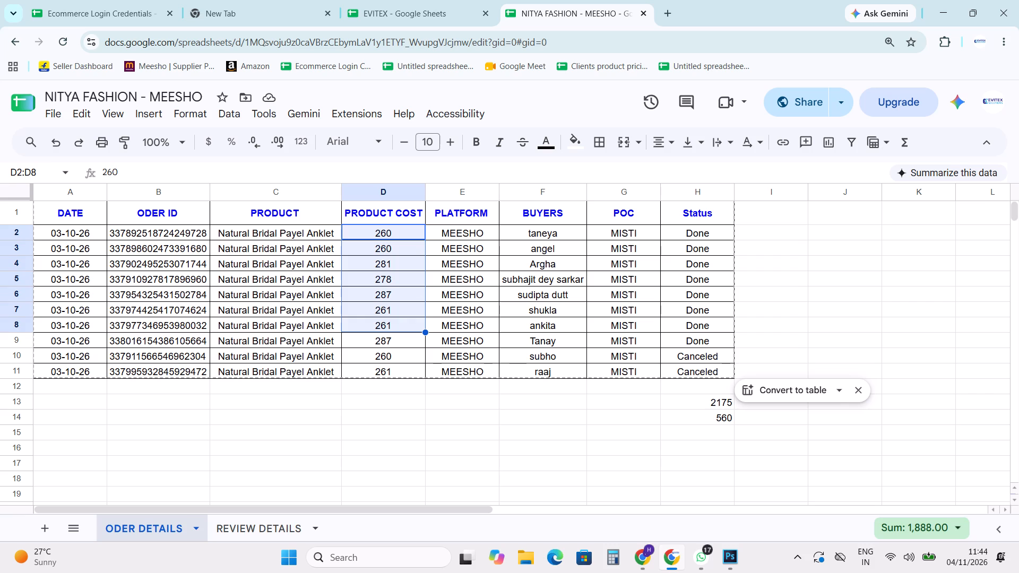
pyautogui.press('Down')
pyautogui.press('Down')
pyautogui.press('Down')
pyautogui.press('Down')
pyautogui.press('Down')
pyautogui.press('Down')
pyautogui.press('Down')
pyautogui.press('Down')
pyautogui.press('Down')
pyautogui.press('Down')
pyautogui.press('Down')
pyautogui.press('Down')
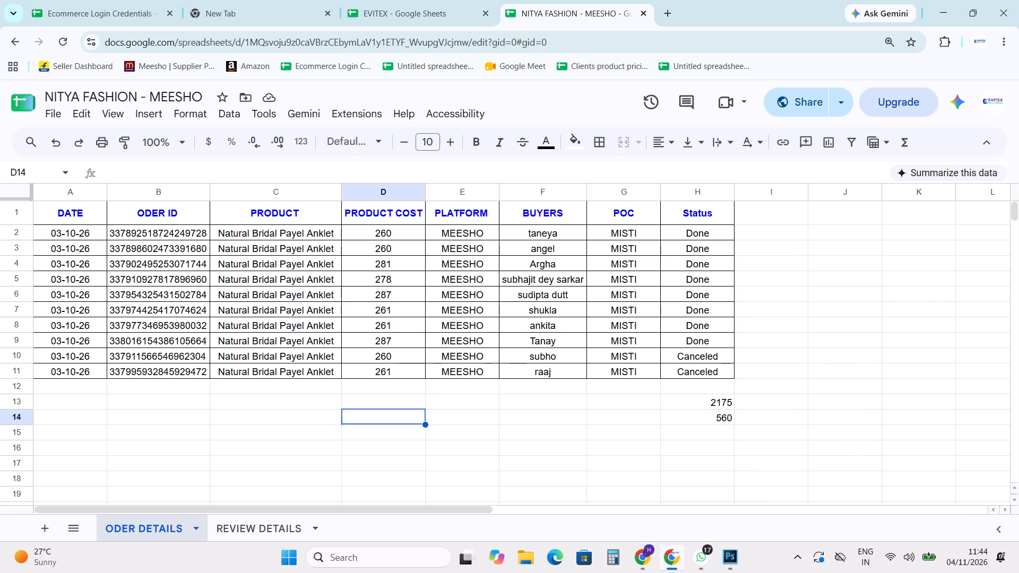
# Switch to the EVITEX spreadsheet and check the sum of its PRODUCT COST values in rows 2 to 8.
pyautogui.click(451, 0)
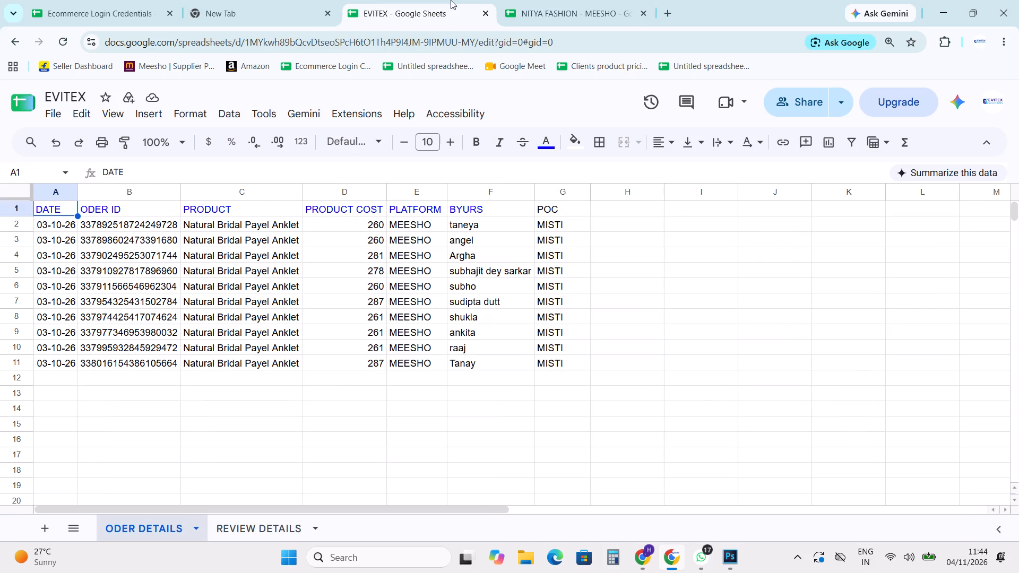
pyautogui.scroll(19, 296, 237)
pyautogui.click(382, 224)
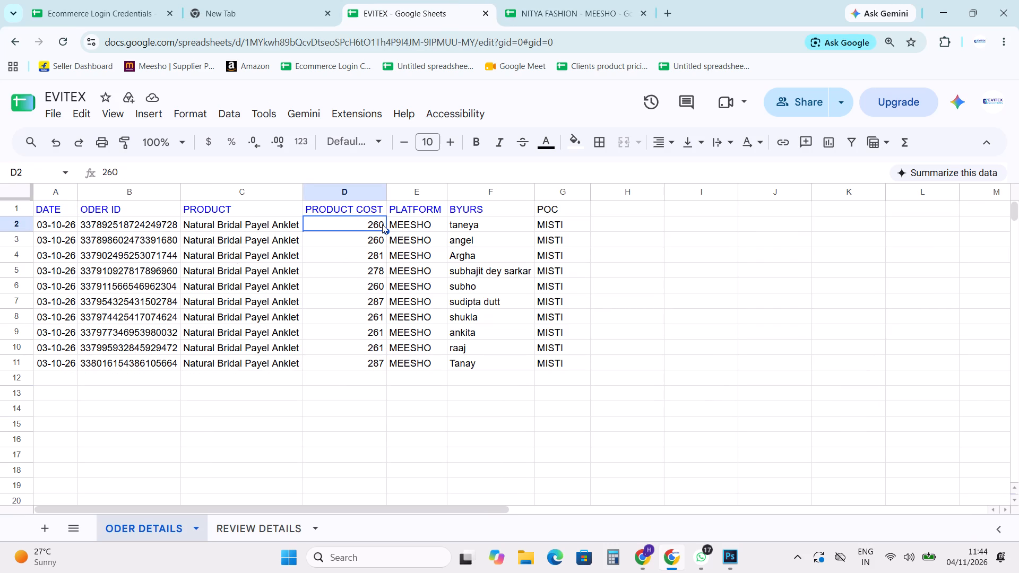
pyautogui.hotkey('shift', 'Down')
pyautogui.hotkey('shift', 'Down')
pyautogui.hotkey('shift', 'Down')
pyautogui.hotkey('shift', 'Down')
pyautogui.hotkey('shift', 'Down')
pyautogui.hotkey('shift', 'Down')
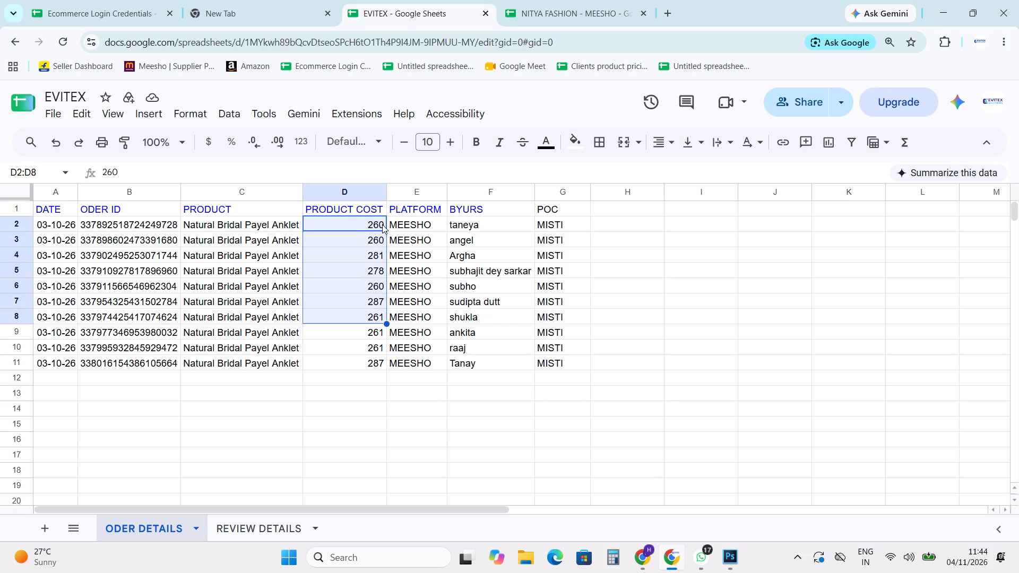
pyautogui.hotkey('shift', 'Down')
pyautogui.hotkey('shift', 'Up')
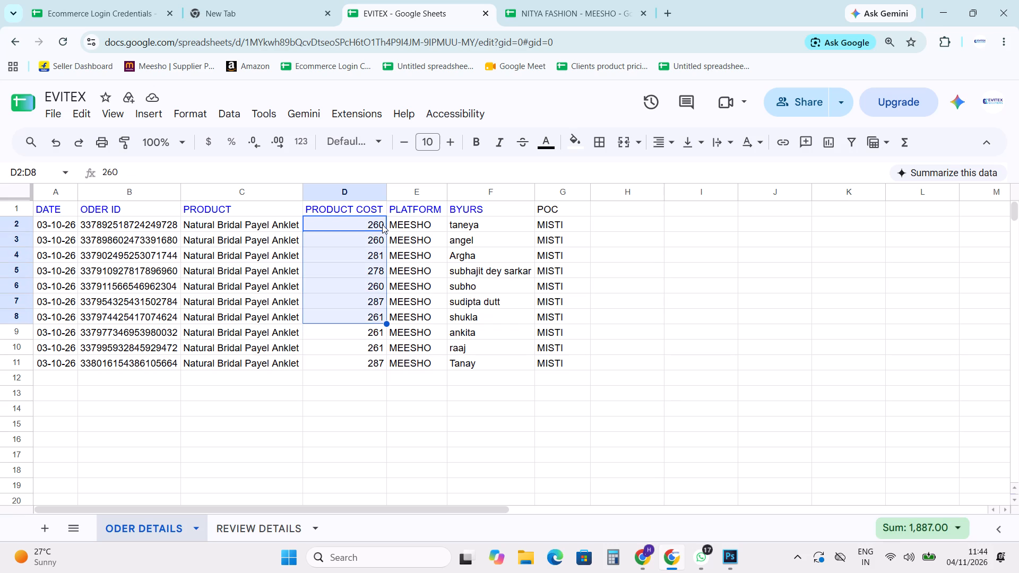
# Enter 1888 in cell G13, below the POC column of the EVITEX order list.
pyautogui.press('Down')
pyautogui.press('Down')
pyautogui.press('Down')
pyautogui.press('Down')
pyautogui.press('Down')
pyautogui.press('Down')
pyautogui.press('Down')
pyautogui.press('Down')
pyautogui.press('Down')
pyautogui.press('Down')
pyautogui.press('Down')
pyautogui.press('Right')
pyautogui.press('Right')
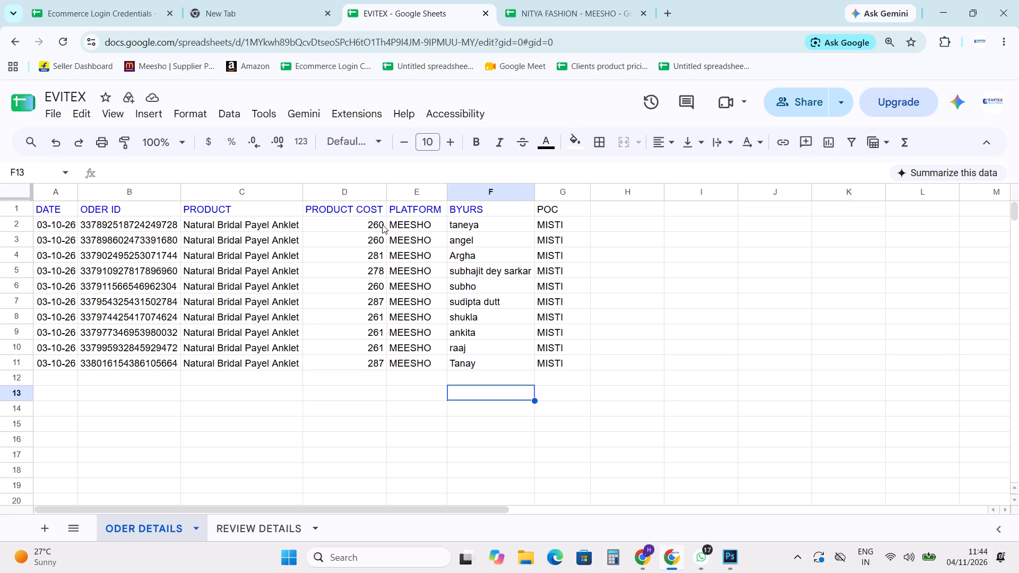
pyautogui.press('Right')
pyautogui.press('1')
pyautogui.press('8')
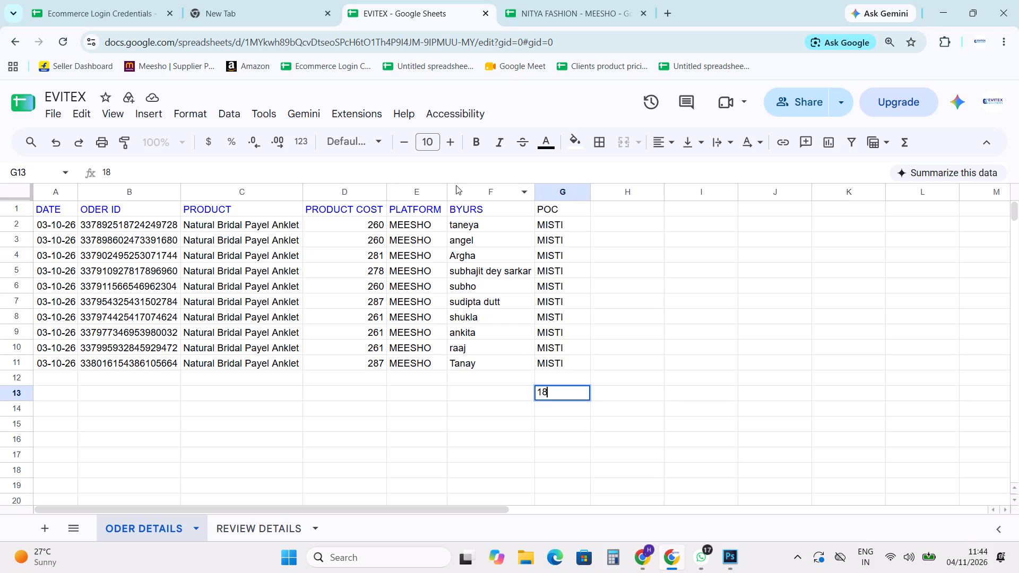
pyautogui.press('8')
pyautogui.press('8')
pyautogui.press('Return')
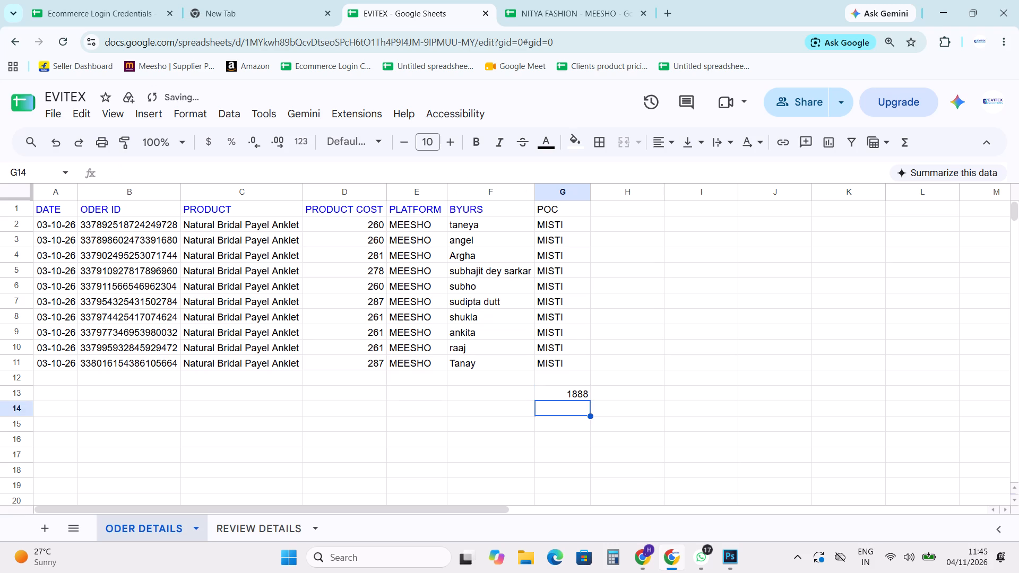
# Enter the formula =25*7 in cell G14, beneath the 1888 amount.
pyautogui.write('=25')
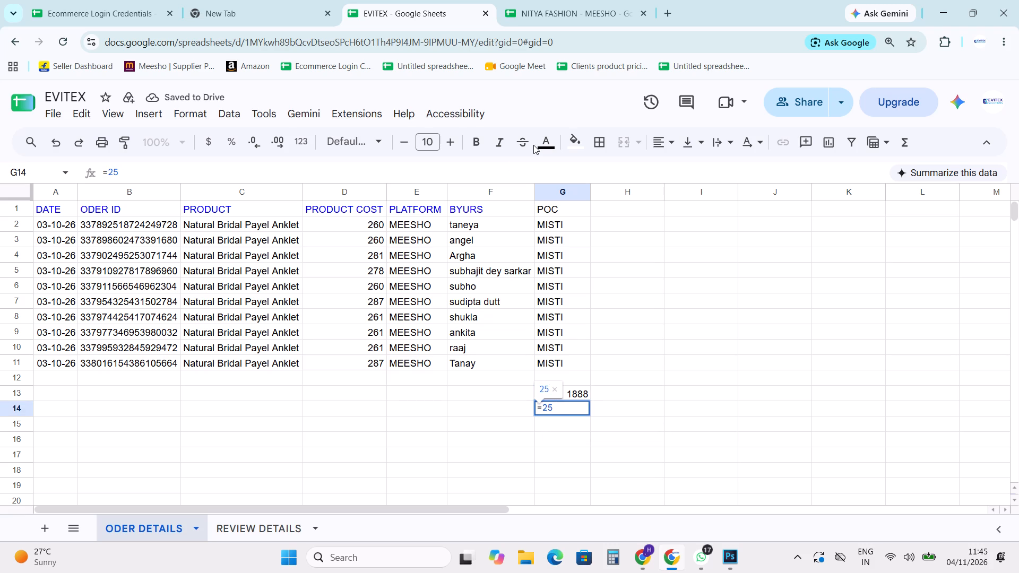
pyautogui.press('*')
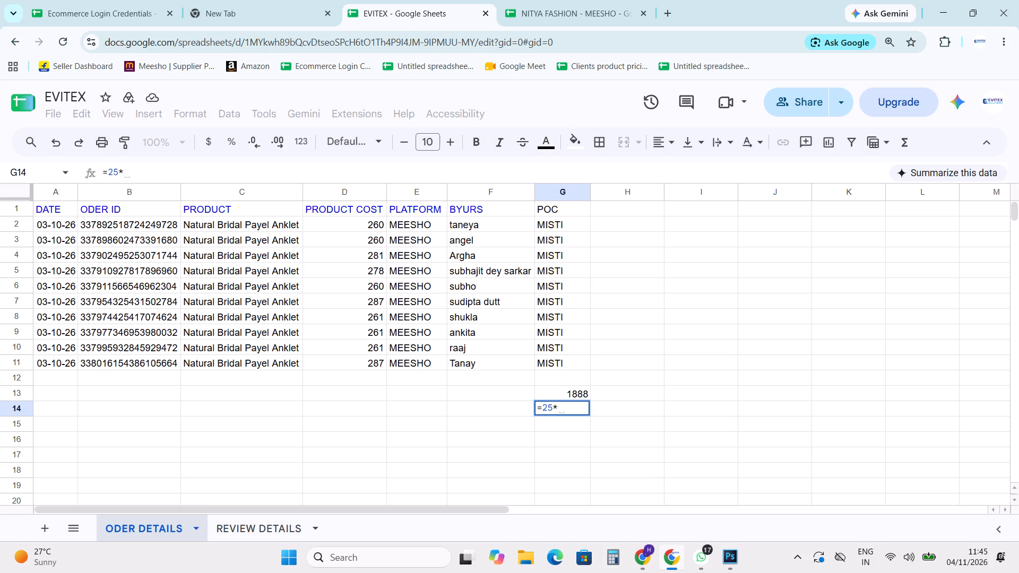
pyautogui.press('7')
pyautogui.press('Return')
# Check the combined sum of cells G13 and G14.
pyautogui.press('Up')
pyautogui.press('Up')
pyautogui.hotkey('shift', 'Down')
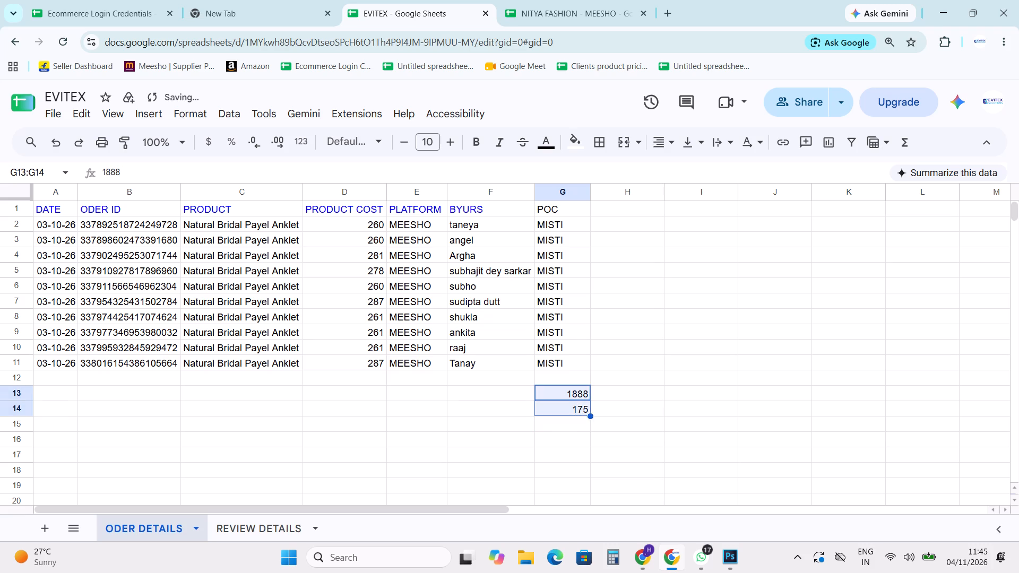
pyautogui.hotkey('shift', 'Down')
pyautogui.hotkey('shift', 'Up')
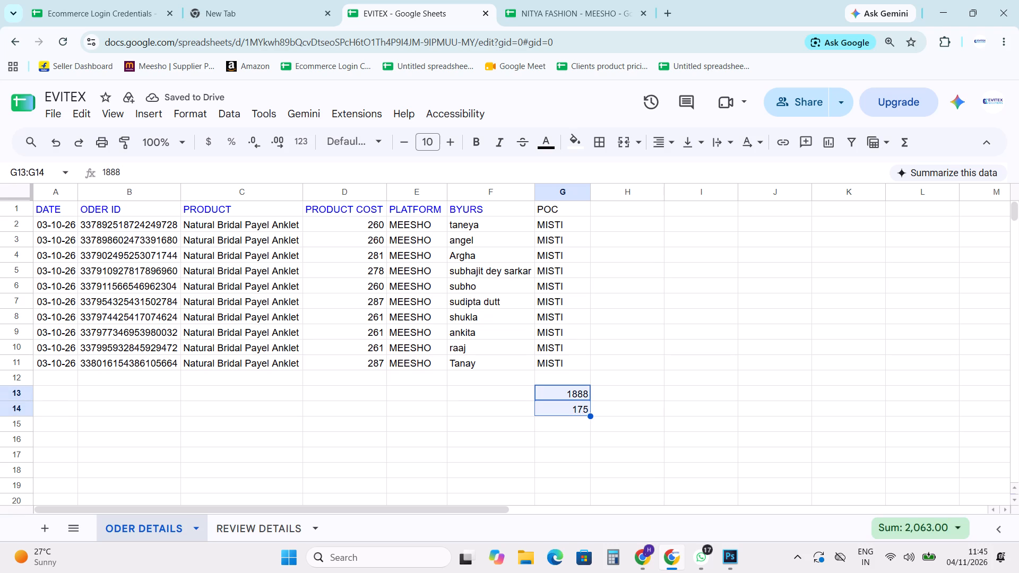
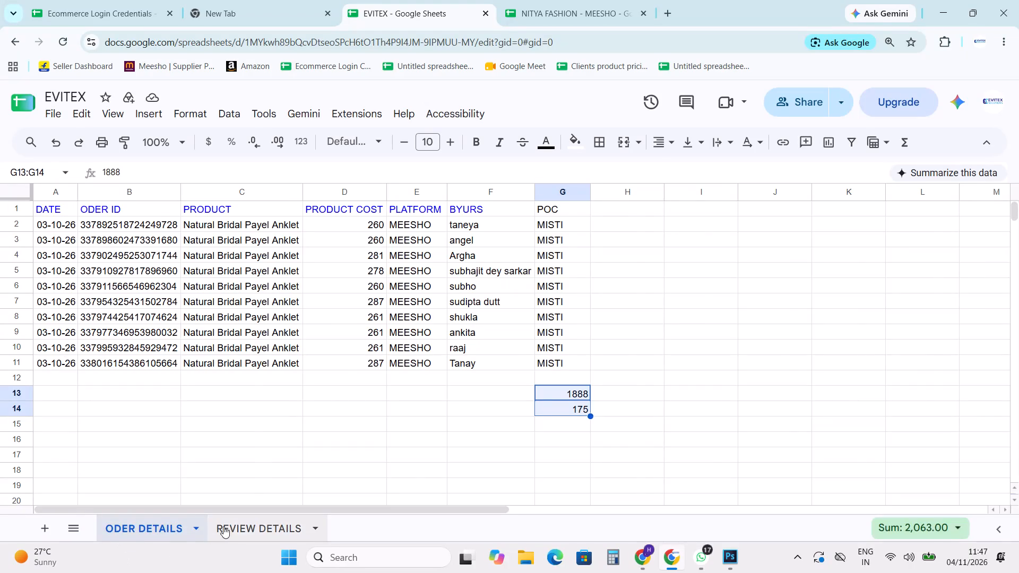
# Look at the REVIEW DETAILS sheet of the EVITEX spreadsheet, and return to ODER DETAILS.
pyautogui.click(237, 524)
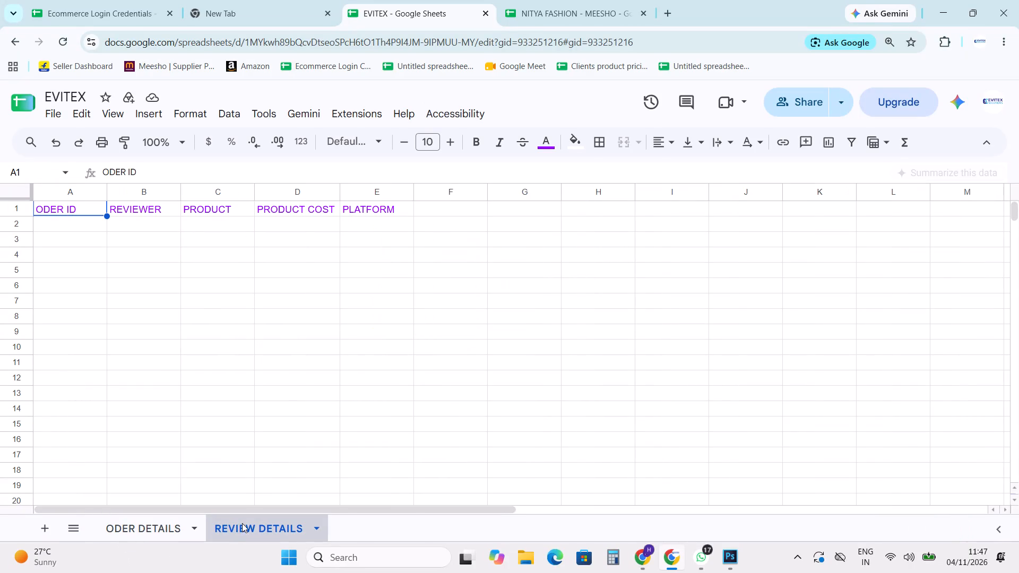
pyautogui.scroll(8, 192, 503)
pyautogui.click(182, 534)
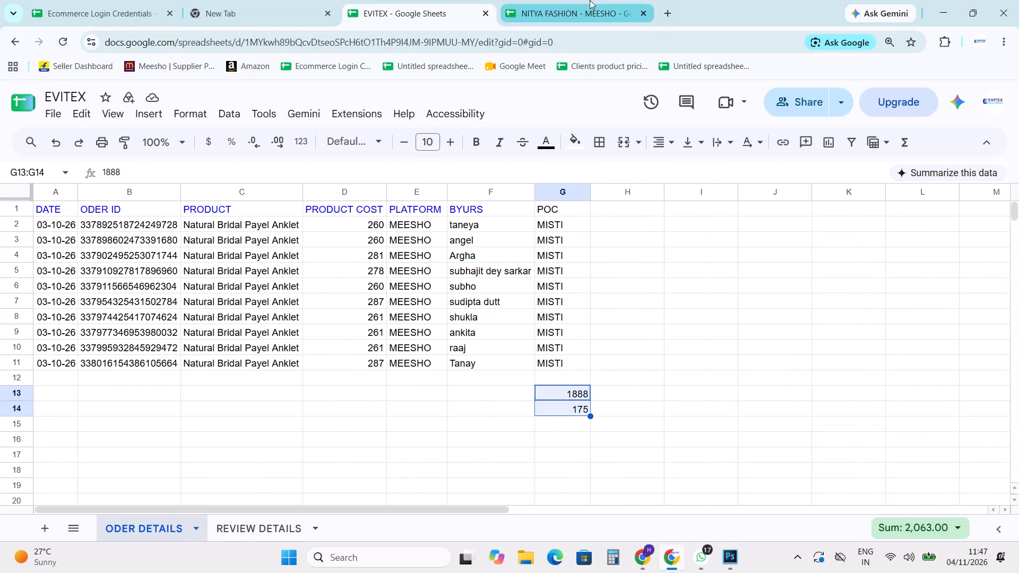
# Switch to the NITYA FASHION spreadsheet and check the sum of its PRODUCT COST values in rows 2 to 9.
pyautogui.click(590, 0)
pyautogui.scroll(5, 669, 363)
pyautogui.click(727, 408)
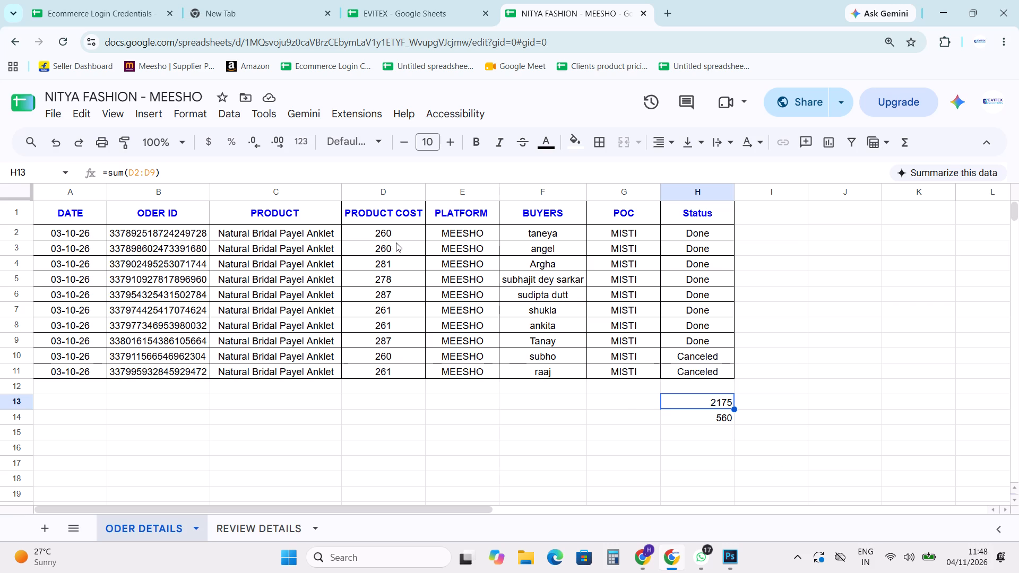
pyautogui.moveTo(401, 233); pyautogui.dragTo(391, 343)
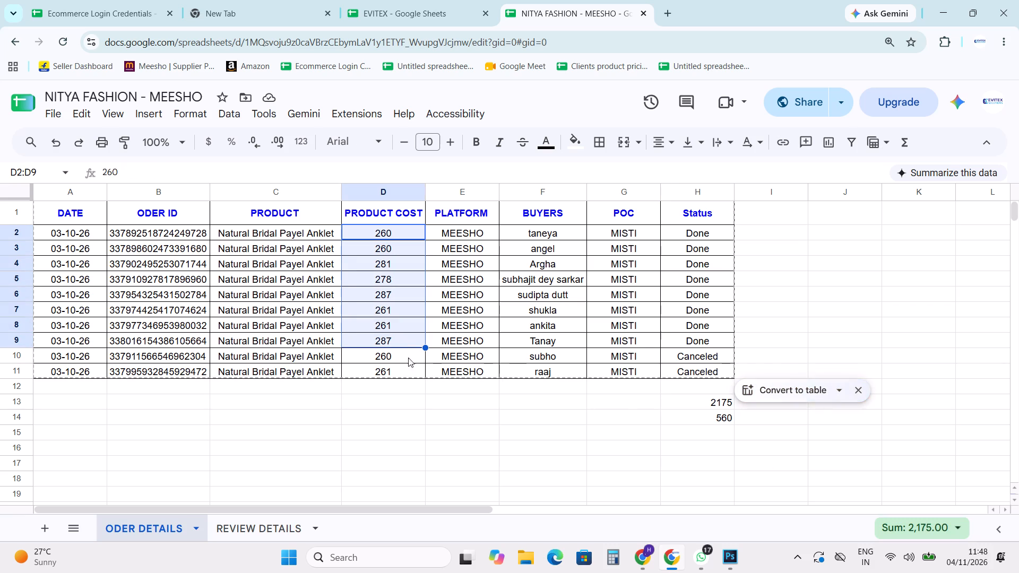
# Review the charge formula in cell H14 and check the combined sum of cells H13 and H14.
pyautogui.click(694, 423)
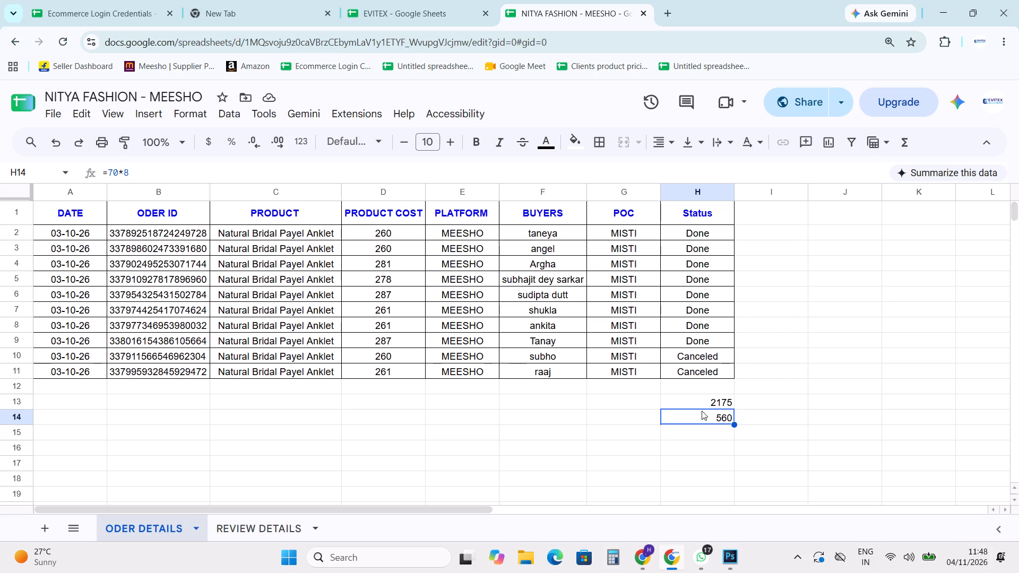
pyautogui.moveTo(707, 403); pyautogui.dragTo(706, 419)
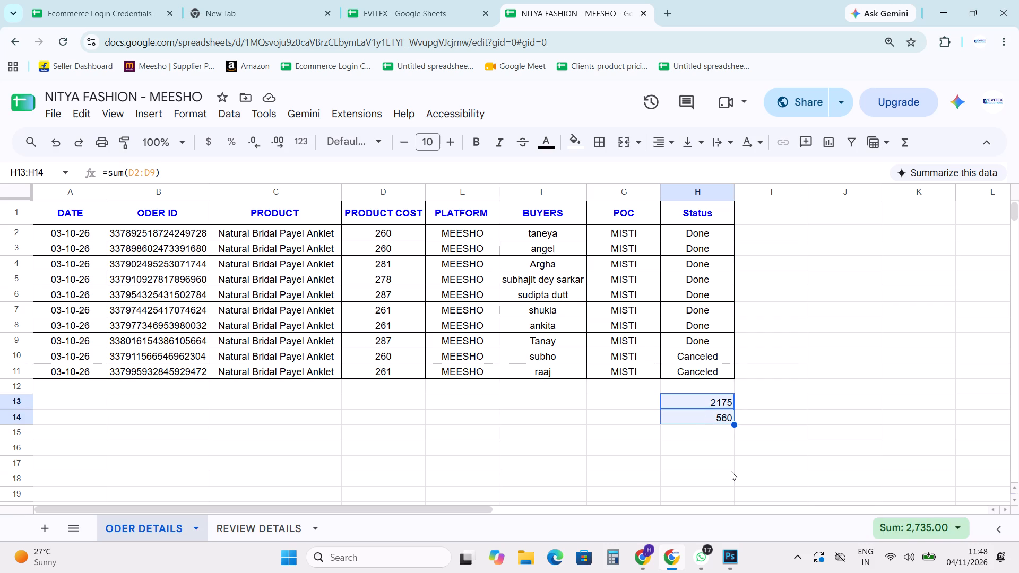
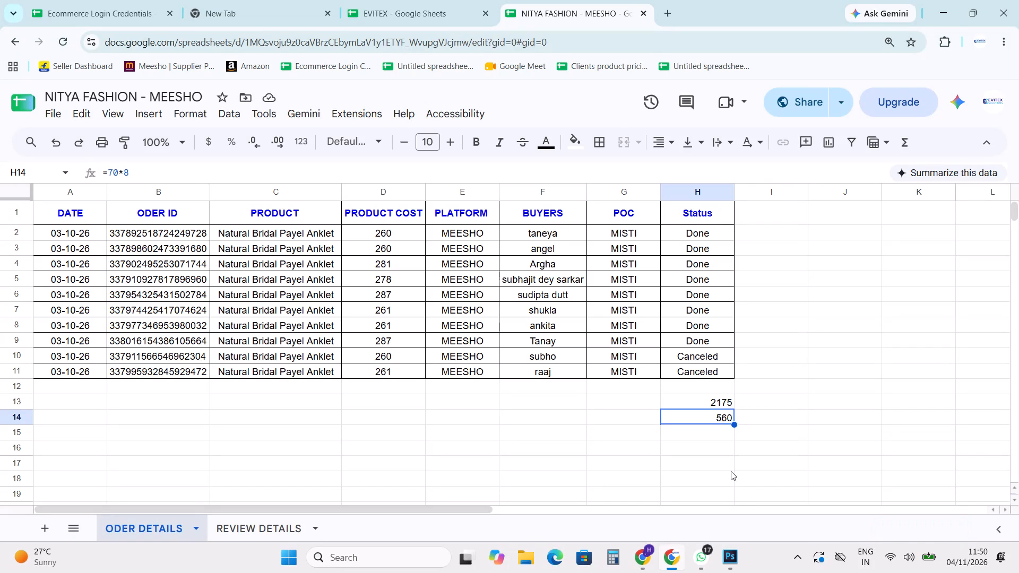
# Check the combined sum of cells H13 and H14 again.
pyautogui.press('Up')
pyautogui.hotkey('shift', 'Down')
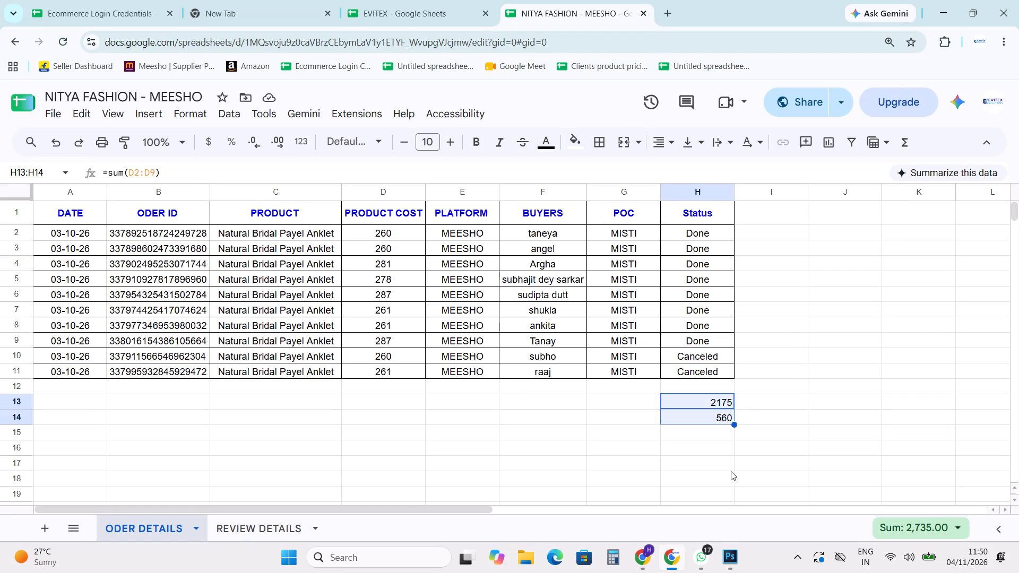
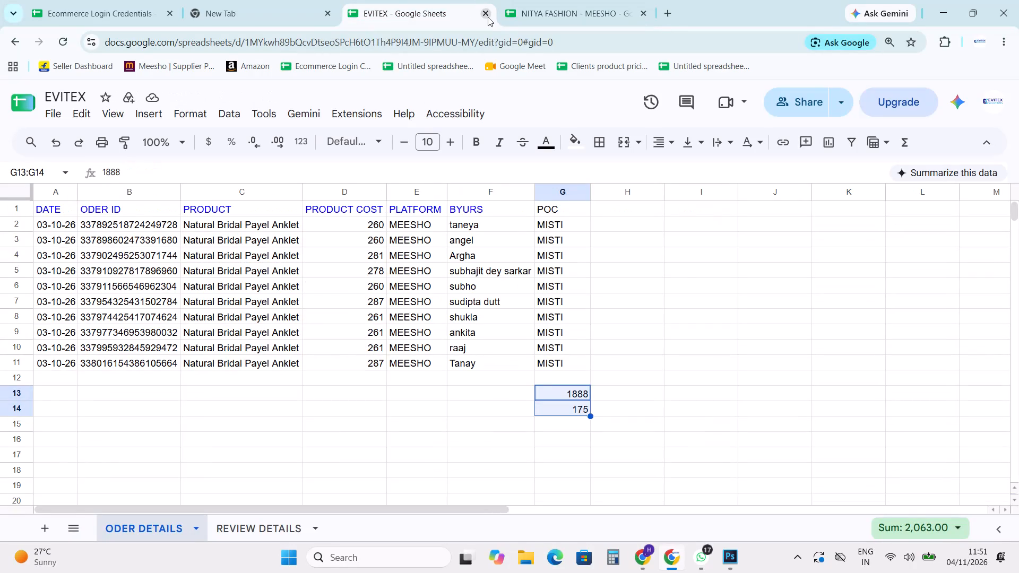
# Close the EVITEX spreadsheet, leaving the NITYA FASHION - MEESHO sheet open.
pyautogui.click(488, 18)
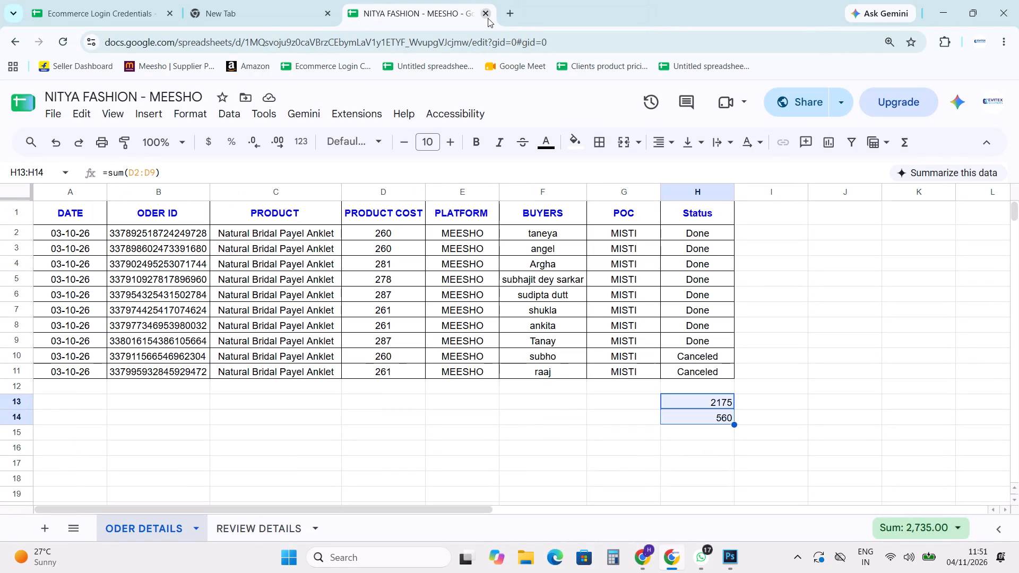
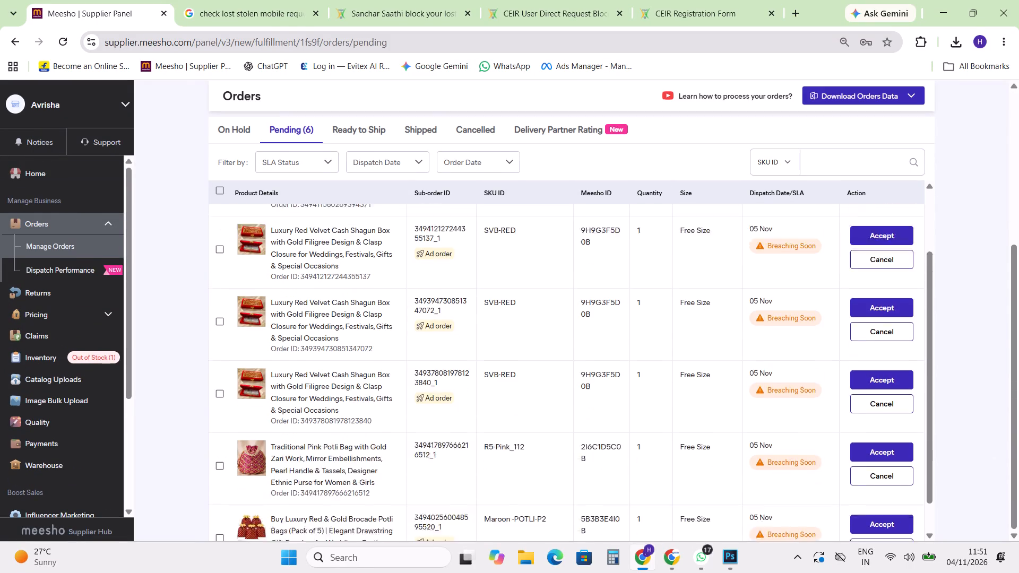
# Review the remaining pending orders in the Meesho Supplier Panel and the account's catalog inventory.
pyautogui.scroll(-20, 339, 378)
pyautogui.scroll(-20, 339, 378)
pyautogui.scroll(-6, 339, 378)
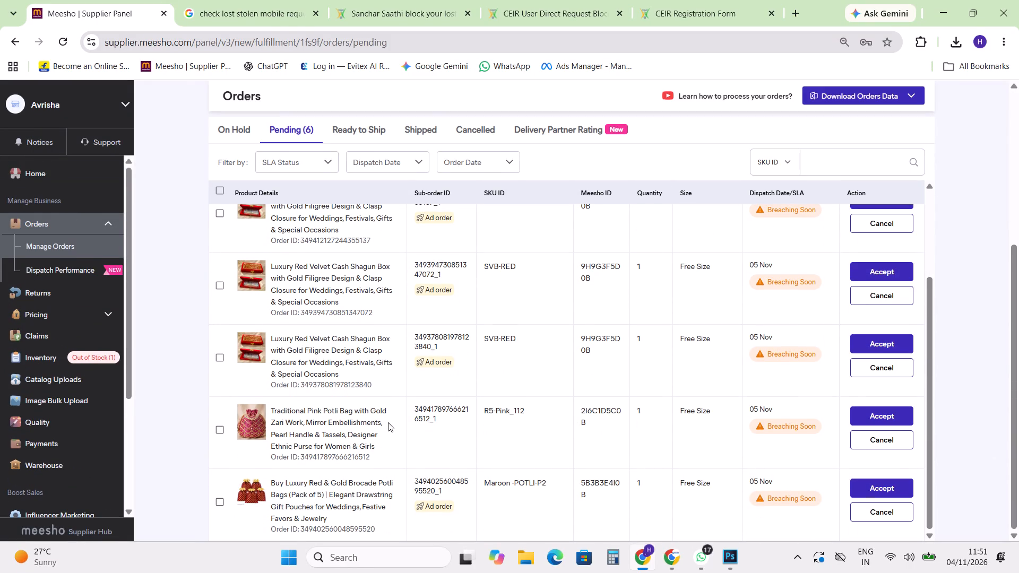
pyautogui.scroll(-3, 388, 422)
pyautogui.click(74, 353)
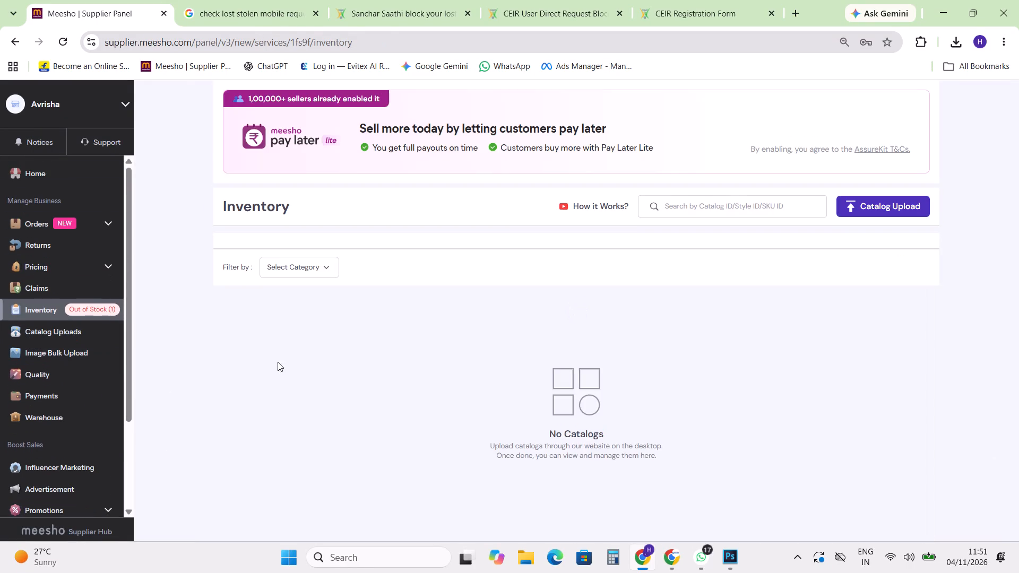
pyautogui.scroll(-5, 387, 223)
pyautogui.scroll(-3, 284, 442)
# Open the catalog uploads and examine the single uploads list with its creation dates and QC statuses.
pyautogui.click(54, 322)
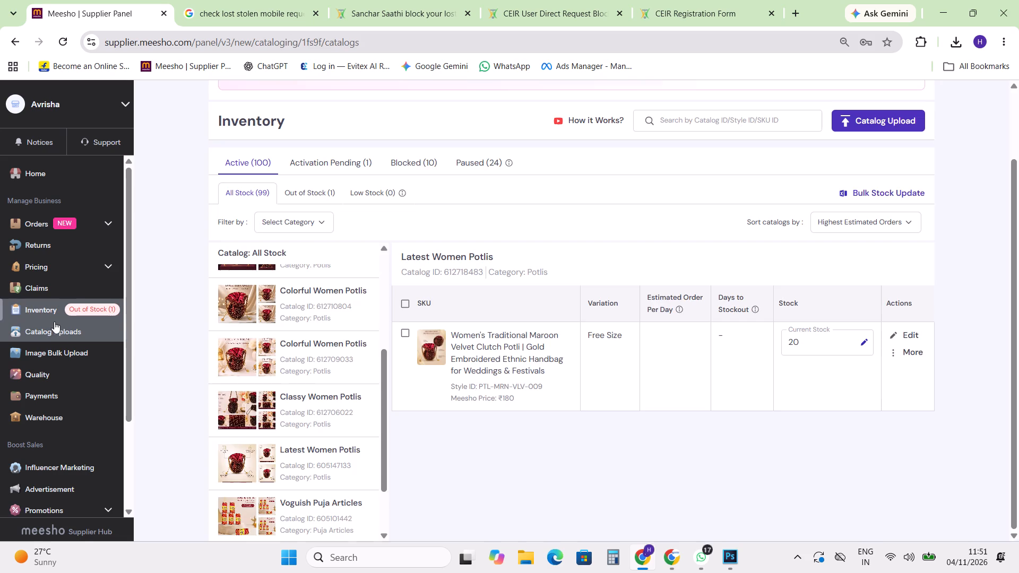
pyautogui.click(318, 343)
pyautogui.scroll(-4, 628, 246)
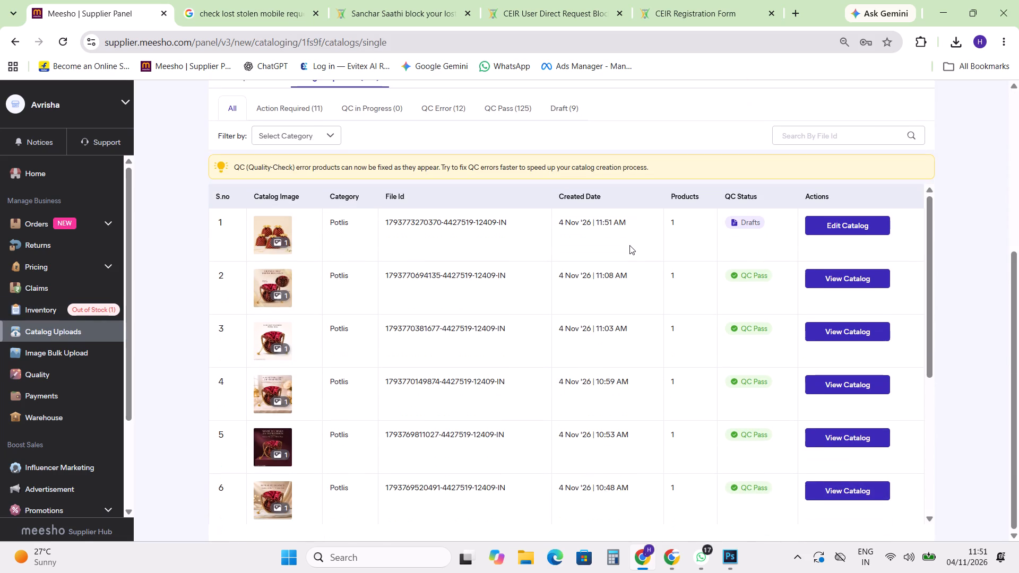
pyautogui.scroll(8, 575, 379)
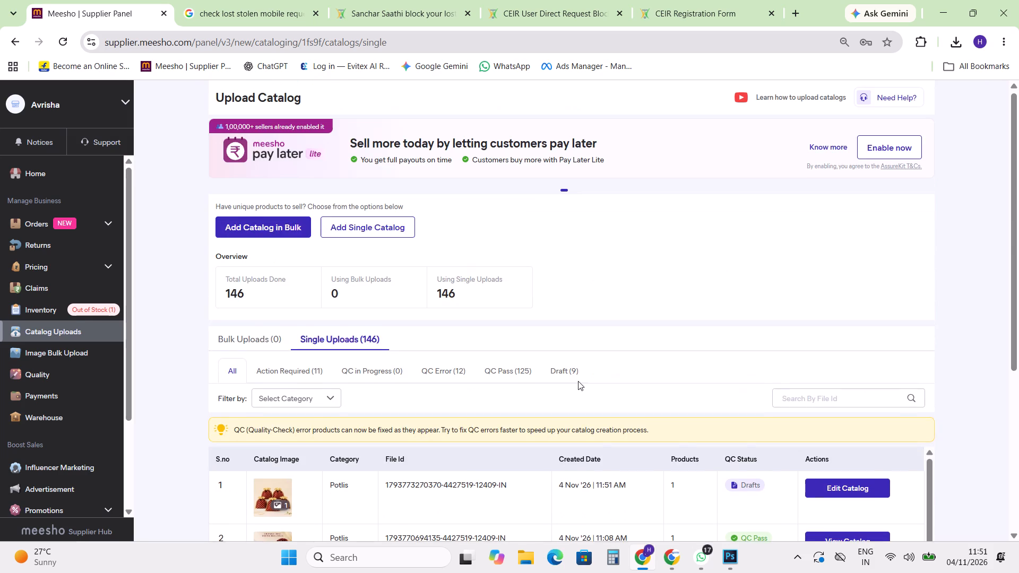
pyautogui.scroll(12, 578, 381)
pyautogui.click(719, 285)
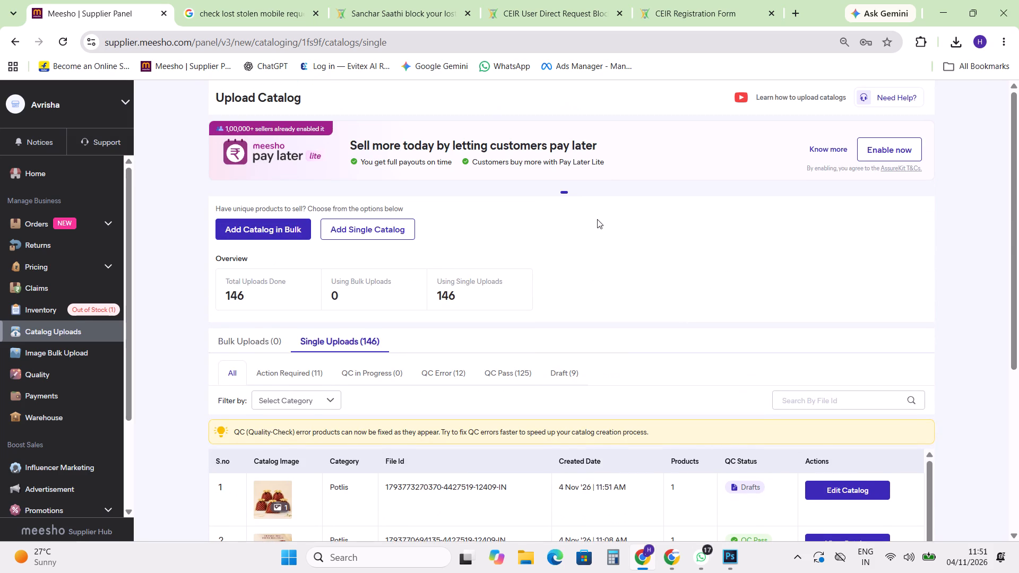
# Close the Sanchar Saathi and CEIR browser tabs, keeping the Meesho Supplier Panel tab open.
pyautogui.click(453, 12)
pyautogui.click(468, 16)
pyautogui.click(468, 16)
pyautogui.click(468, 16)
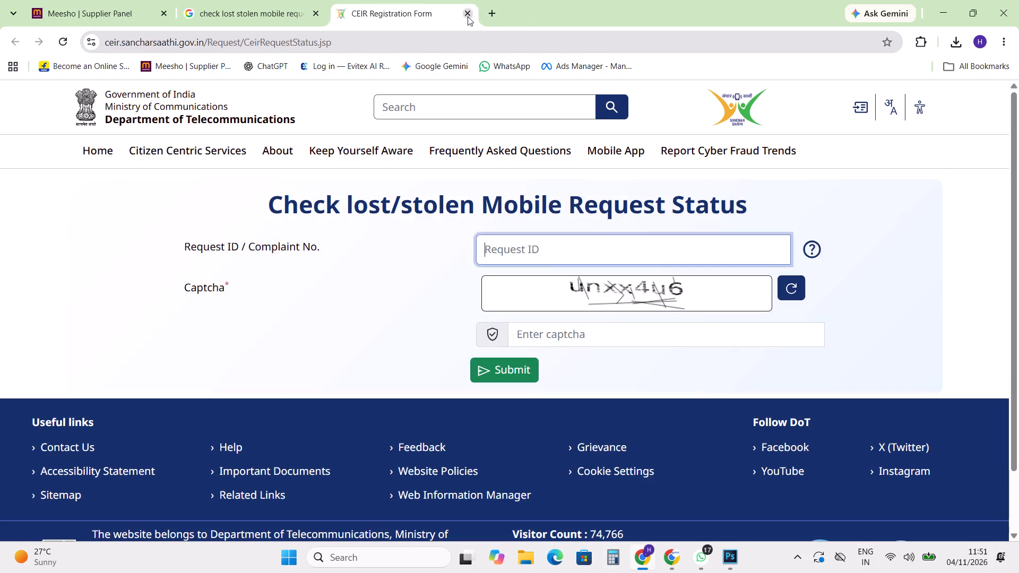
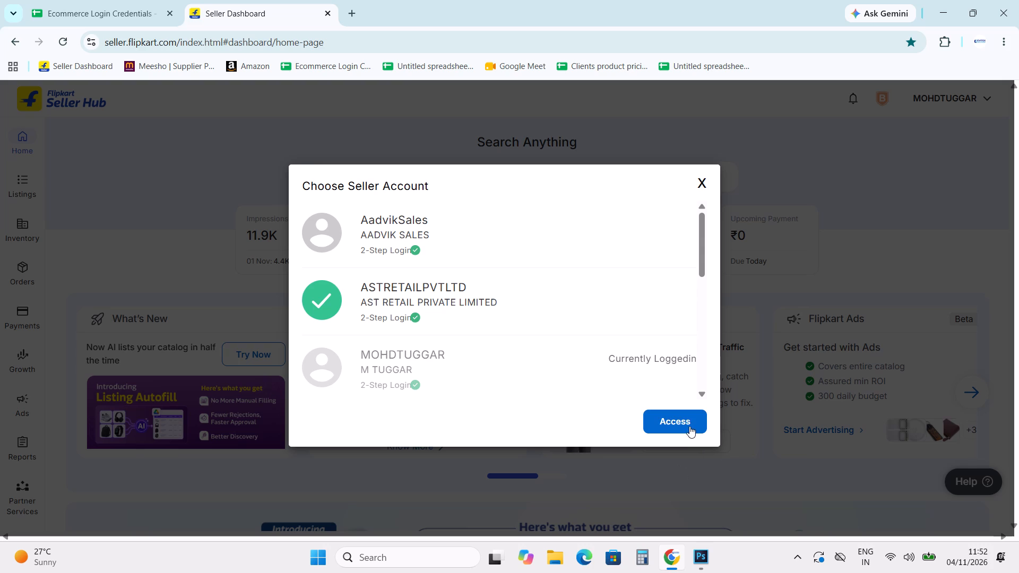
# Switch the Flipkart Seller Hub to the preselected ASTRETAILPVTLTD account.
pyautogui.click(687, 424)
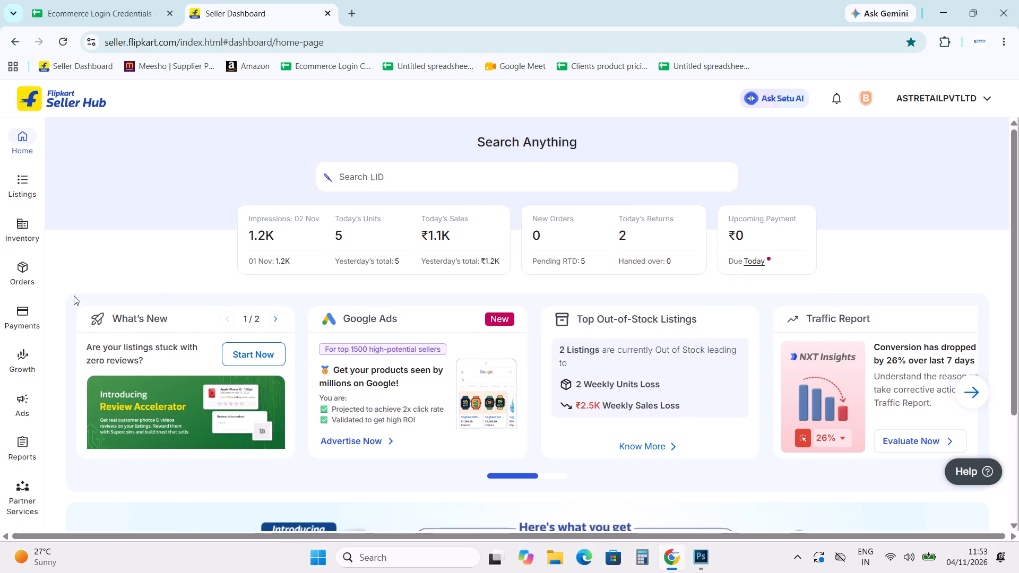
# Open the ASTRETAILPVTLTD account's forward orders, reload them and review the upcoming orders with their dispatch dates.
pyautogui.click(21, 266)
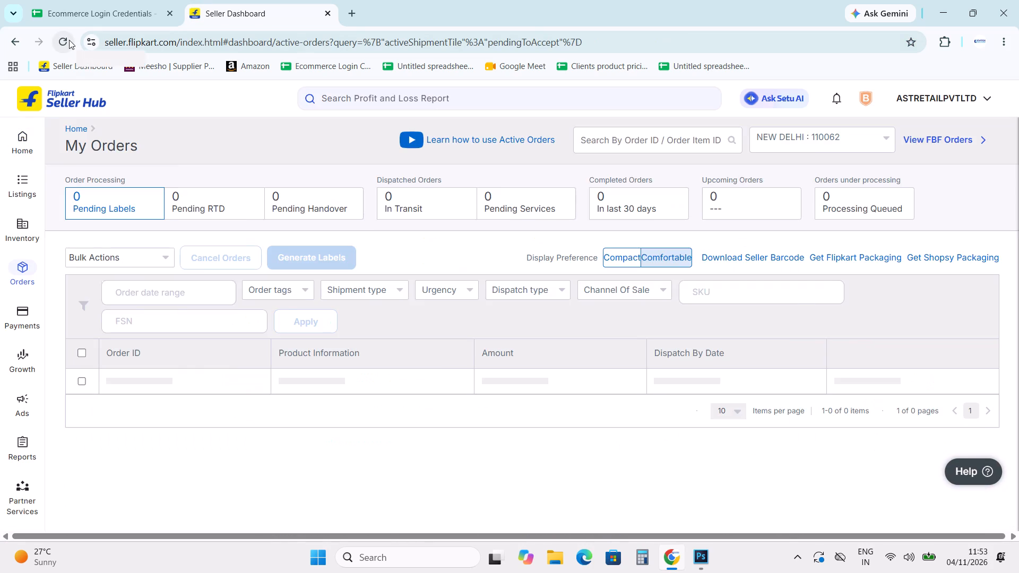
pyautogui.click(69, 40)
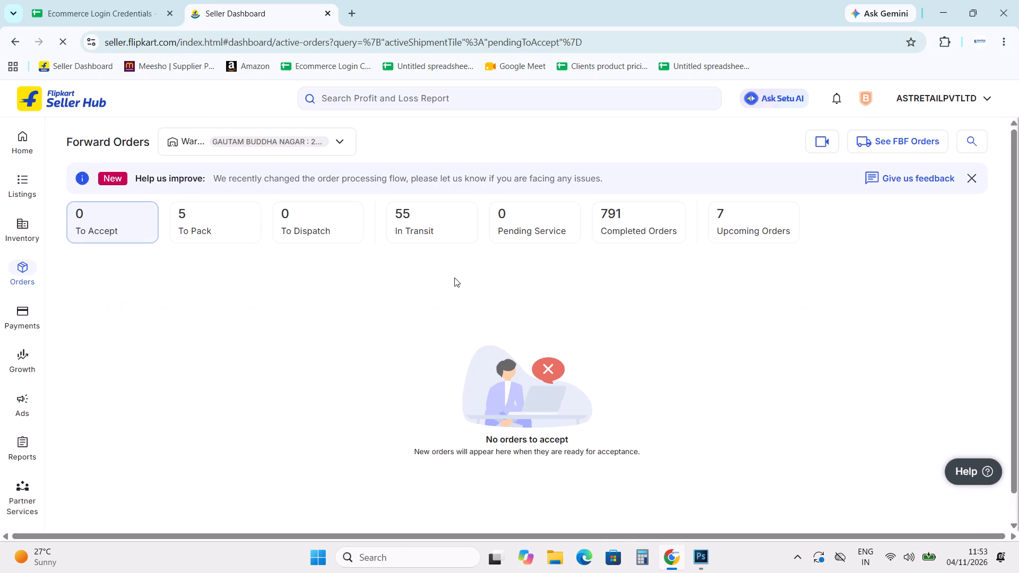
pyautogui.click(781, 207)
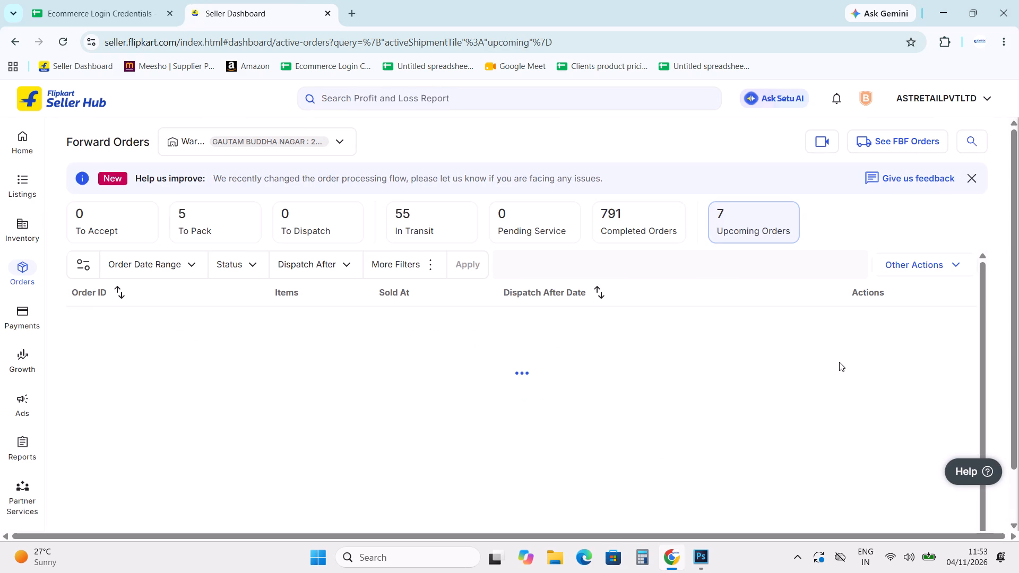
pyautogui.scroll(-10, 796, 258)
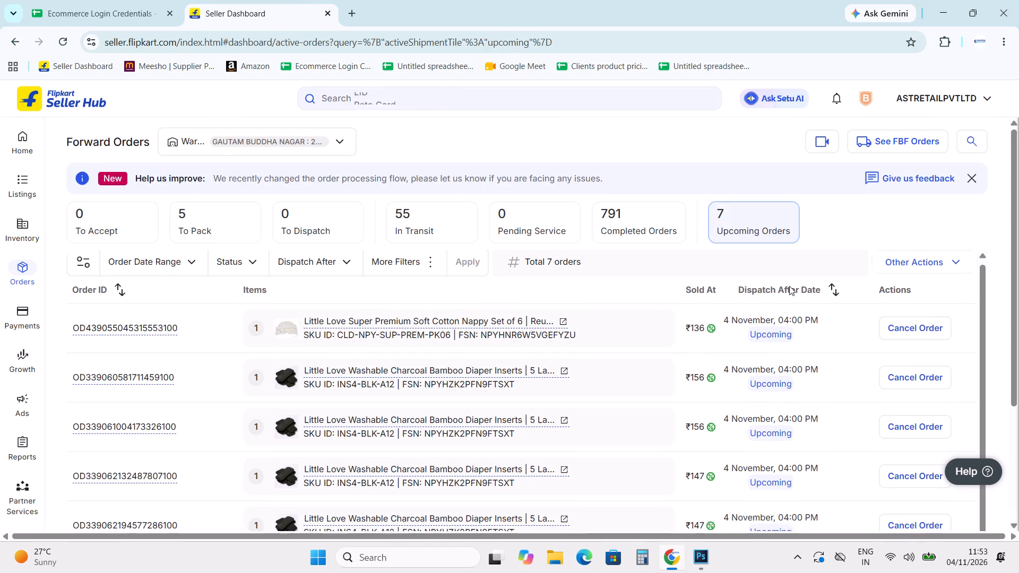
pyautogui.scroll(-20, 789, 286)
pyautogui.scroll(-1, 789, 286)
pyautogui.click(732, 508)
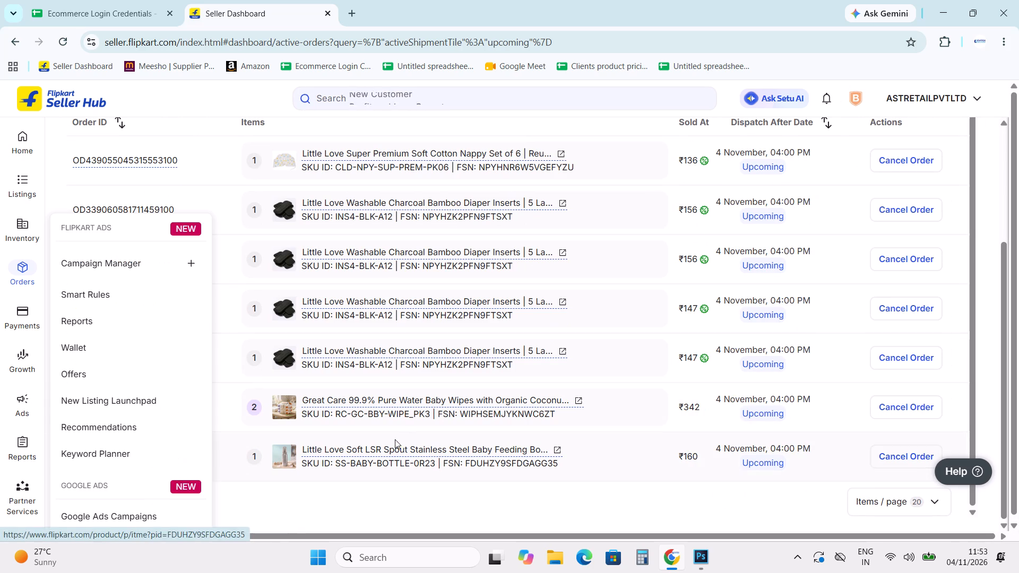
# View the Flipkart product page of the Great Care baby wipes from the upcoming orders, and close it.
pyautogui.click(420, 401)
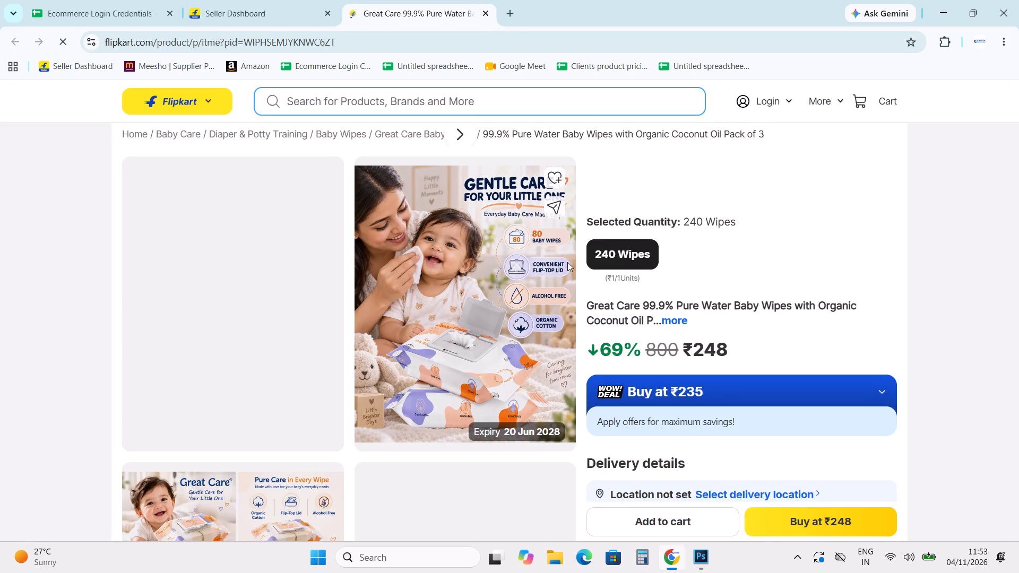
pyautogui.click(676, 317)
pyautogui.click(489, 13)
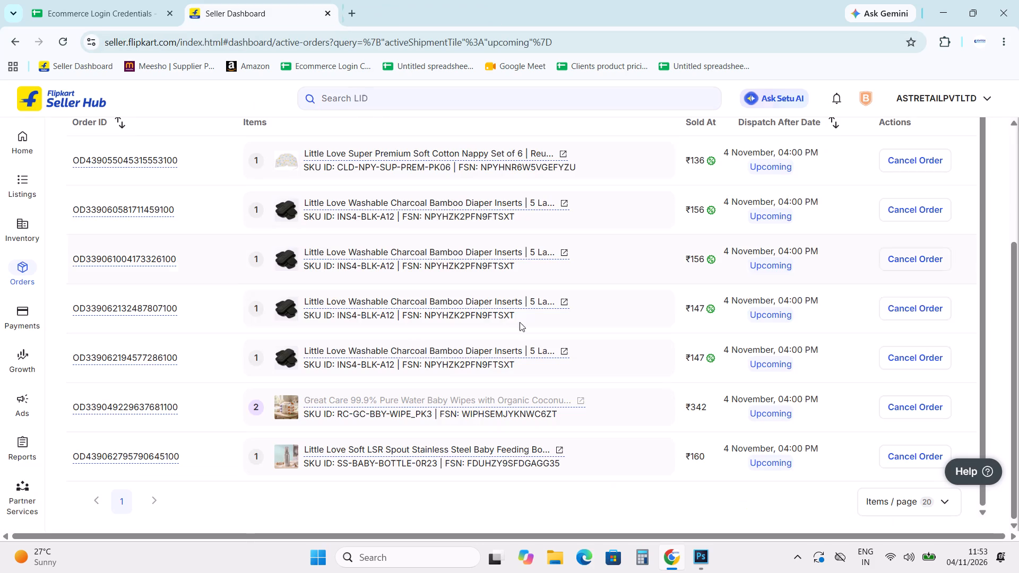
# Examine the Flipkart product page of the Little Love Washable Charcoal Bamboo Diaper Inserts, and close it.
pyautogui.click(471, 304)
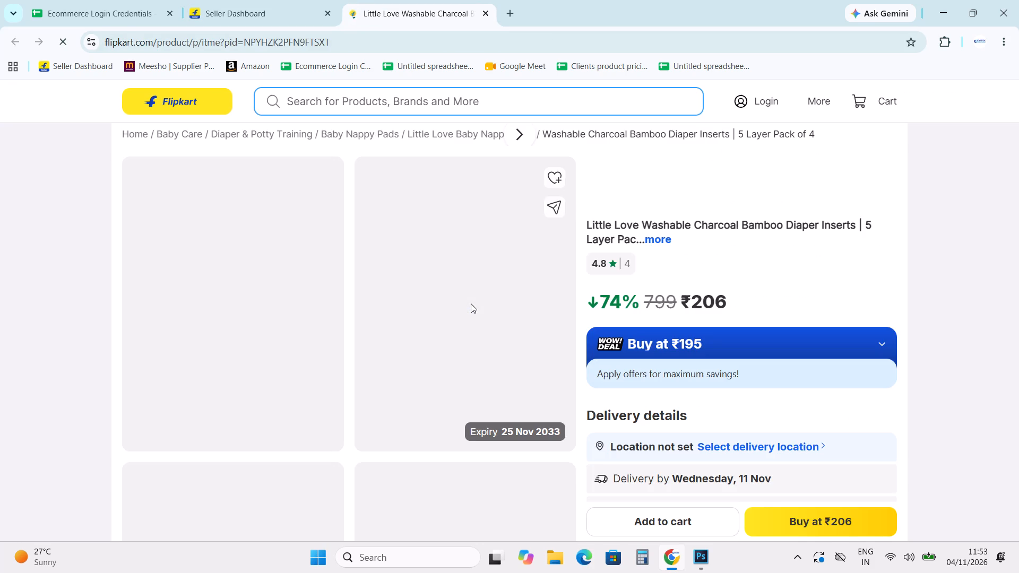
pyautogui.click(658, 238)
pyautogui.click(661, 238)
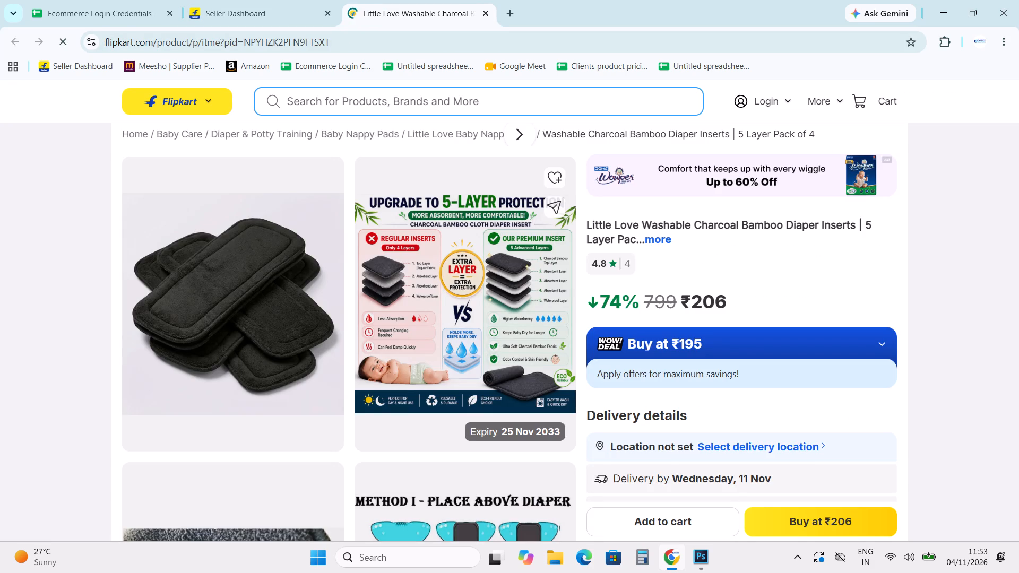
pyautogui.click(674, 239)
pyautogui.scroll(-16, 716, 239)
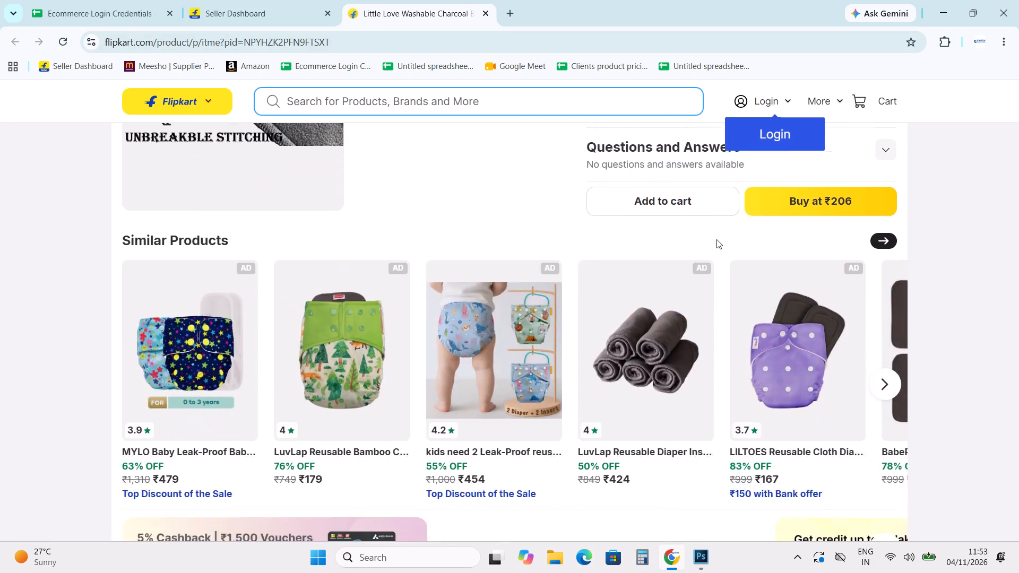
pyautogui.scroll(-2, 716, 239)
pyautogui.scroll(7, 716, 239)
pyautogui.click(488, 14)
# Review the active listings of the ASTRETAILPVTLTD account with their prices and stock.
pyautogui.scroll(3, 391, 335)
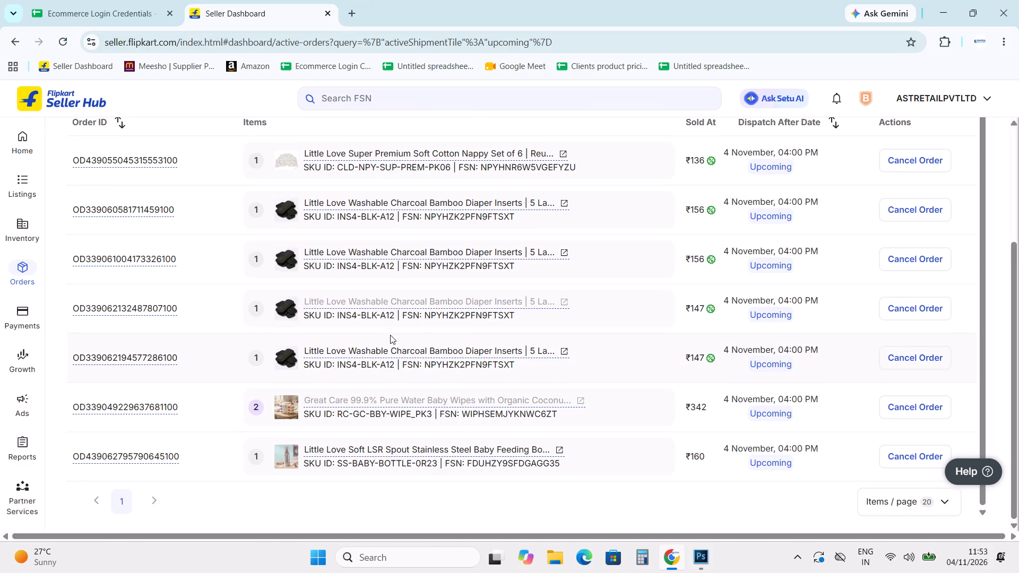
pyautogui.scroll(14, 390, 335)
pyautogui.click(24, 173)
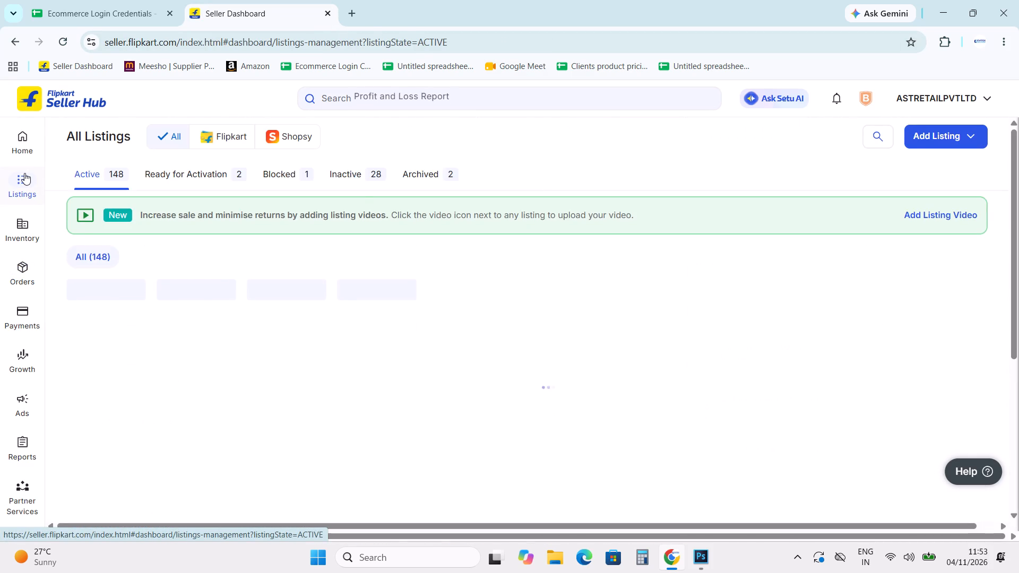
pyautogui.scroll(-6, 346, 262)
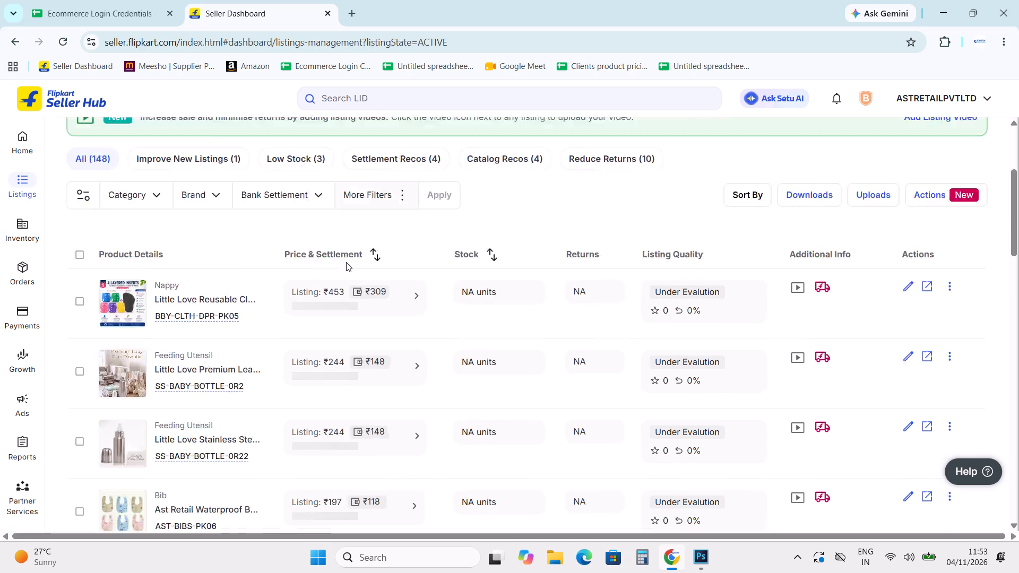
pyautogui.scroll(-20, 346, 262)
pyautogui.scroll(-8, 346, 262)
pyautogui.scroll(2, 223, 405)
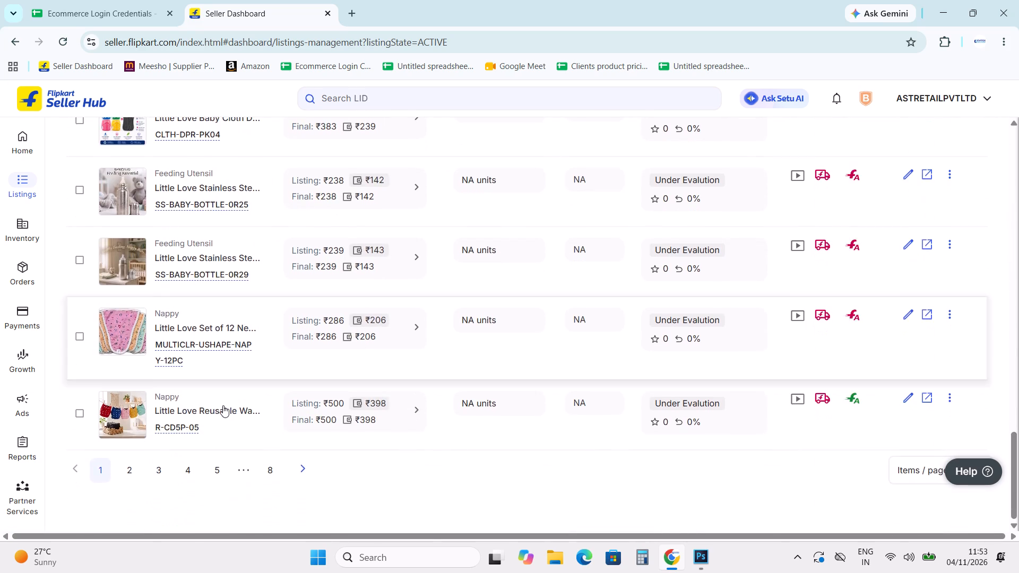
pyautogui.scroll(16, 223, 405)
# Return to the home dashboard, switch the seller account to PurvanshCreationn and reload its dashboard.
pyautogui.click(28, 135)
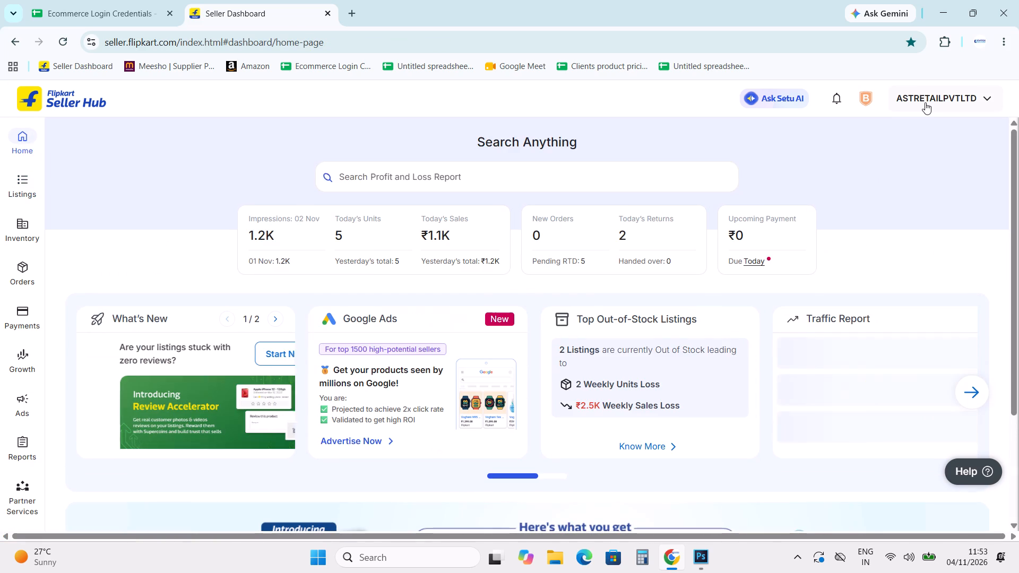
pyautogui.click(925, 102)
pyautogui.click(879, 156)
pyautogui.click(875, 151)
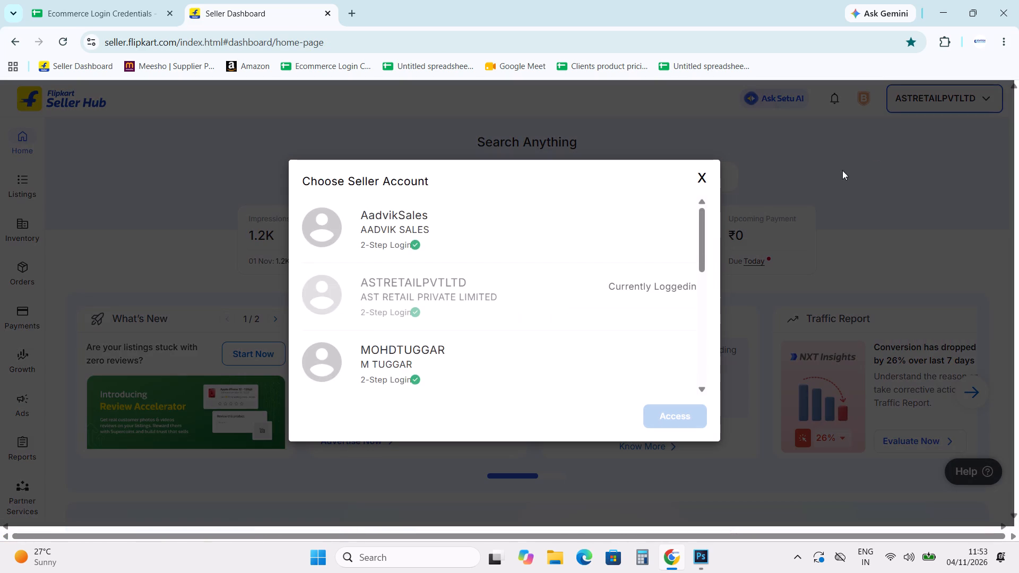
pyautogui.scroll(-15, 311, 300)
pyautogui.scroll(2, 431, 354)
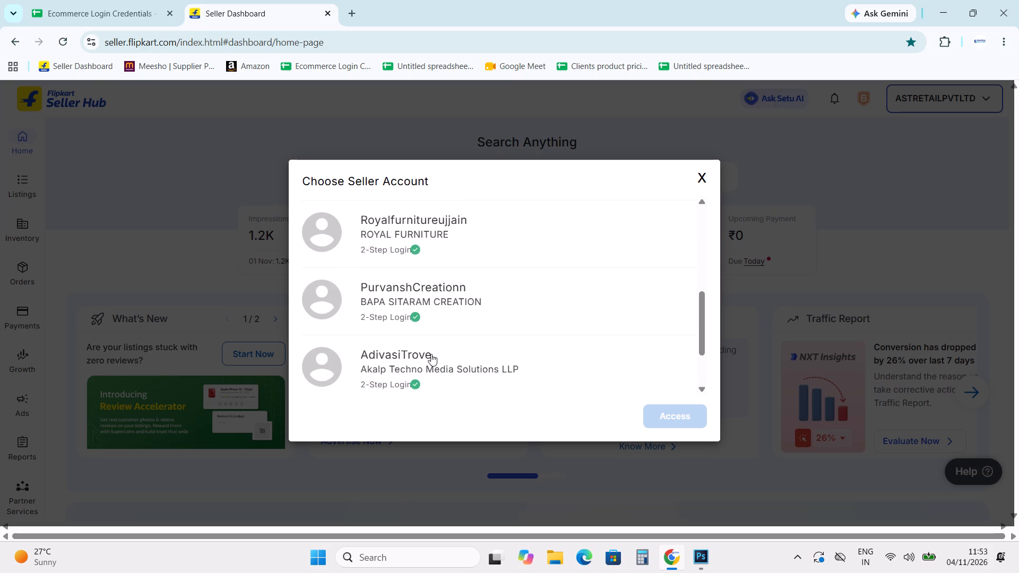
pyautogui.scroll(10, 431, 354)
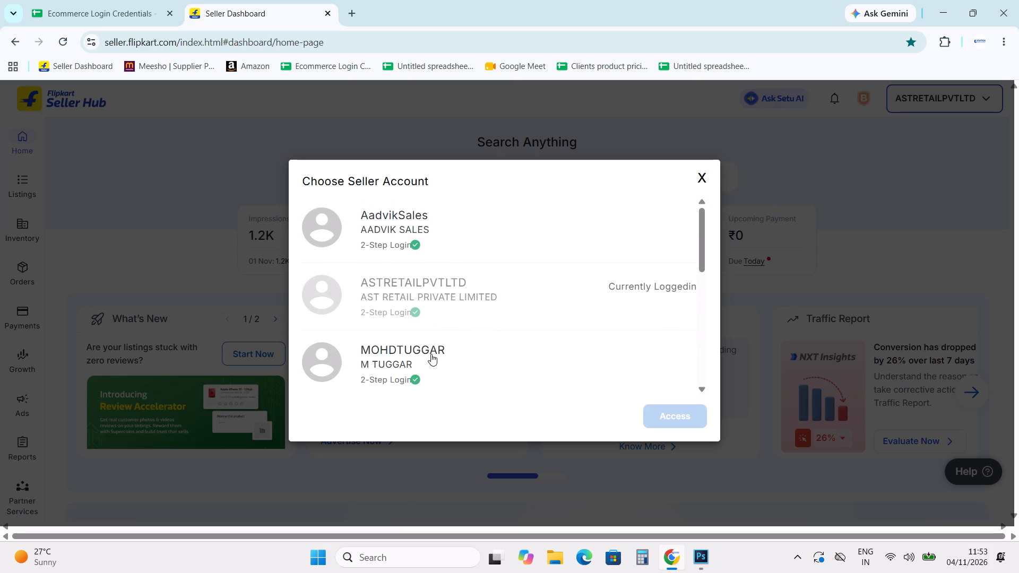
pyautogui.scroll(-6, 431, 354)
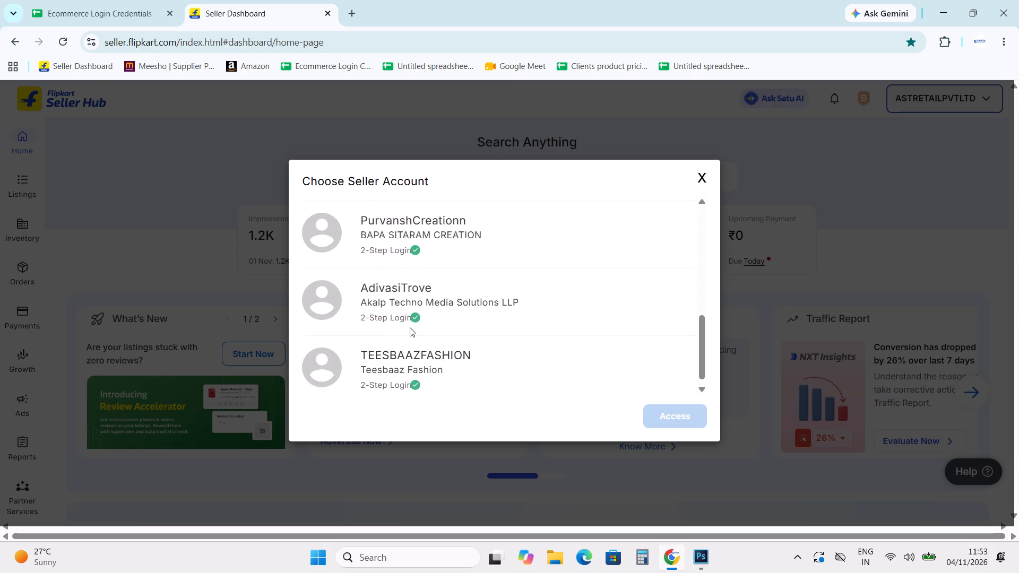
pyautogui.scroll(-3, 410, 327)
pyautogui.click(382, 212)
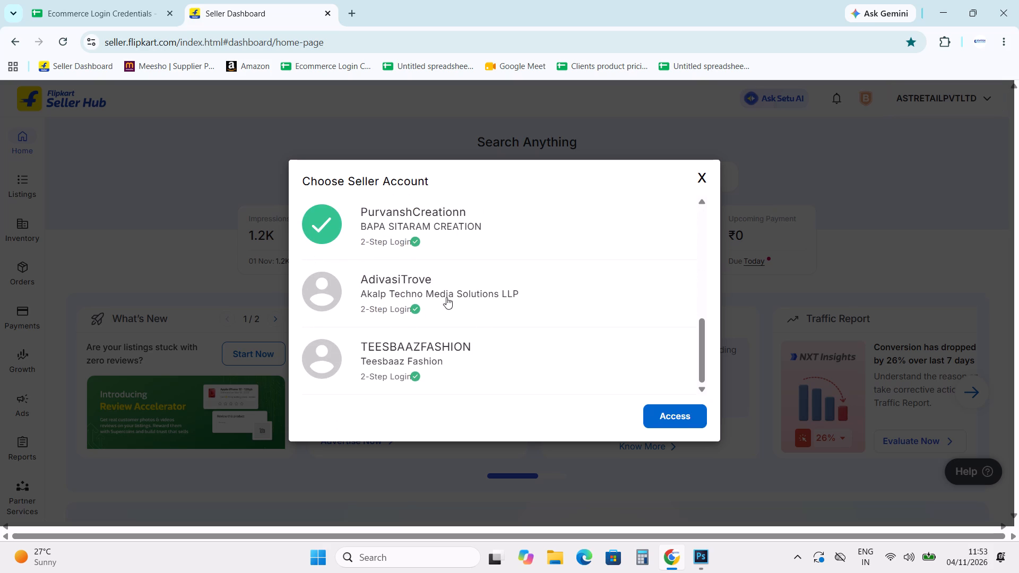
pyautogui.click(683, 424)
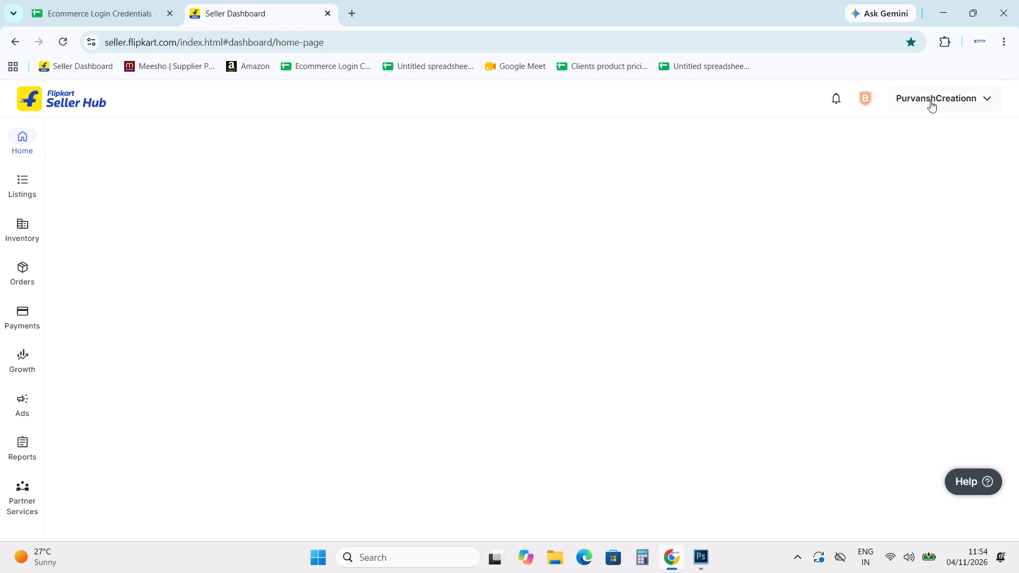
pyautogui.click(63, 46)
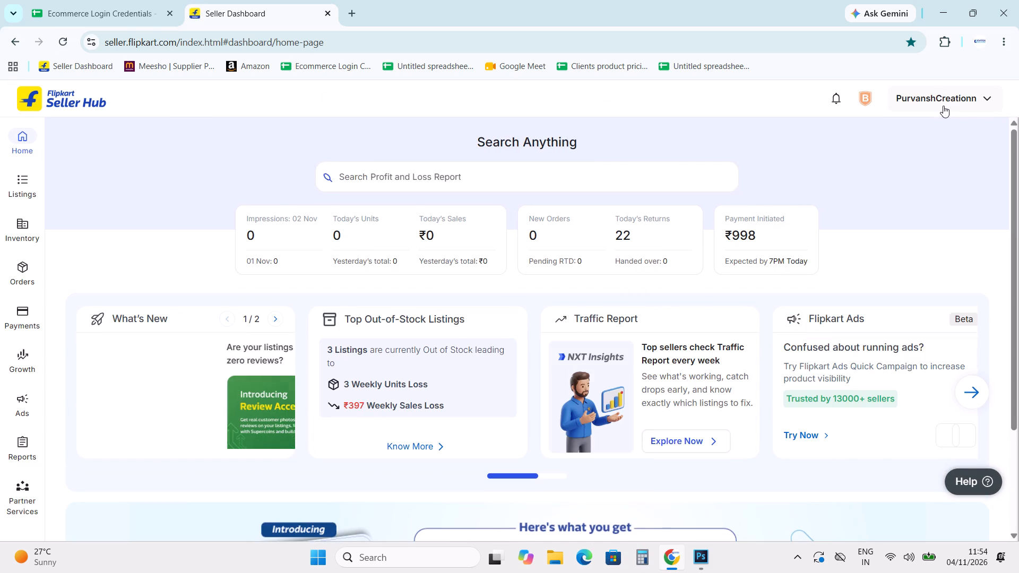
# Switch the seller account to AdivasiTrove and reload its dashboard.
pyautogui.click(943, 106)
pyautogui.click(858, 142)
pyautogui.click(857, 153)
pyautogui.scroll(-4, 479, 368)
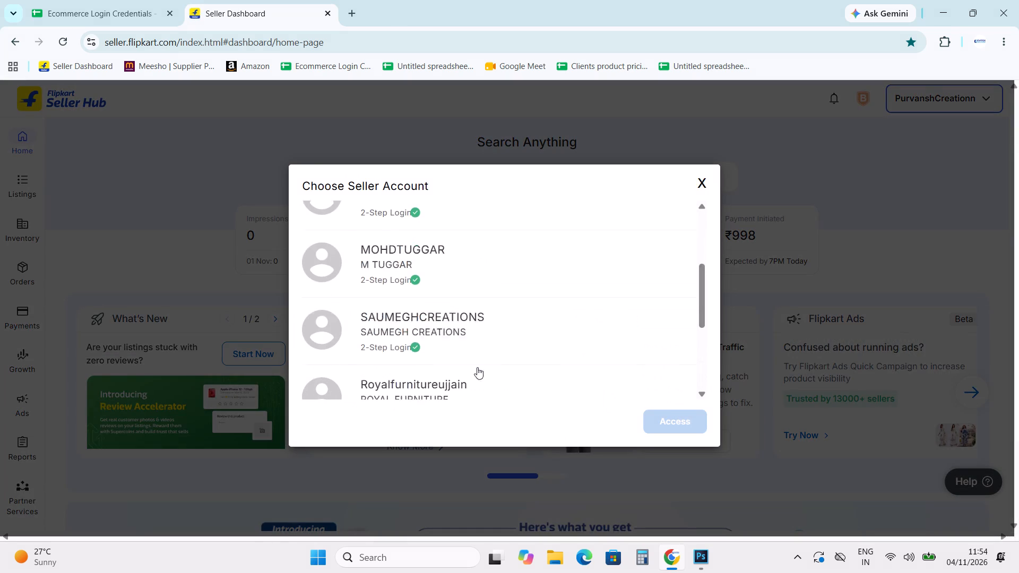
pyautogui.scroll(-6, 477, 367)
pyautogui.click(410, 355)
pyautogui.click(420, 306)
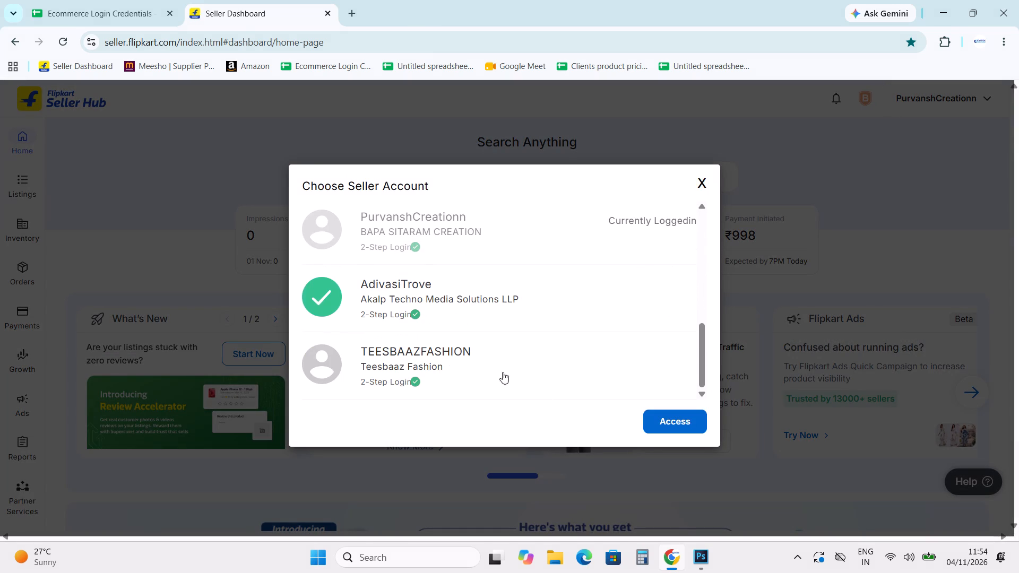
pyautogui.click(670, 417)
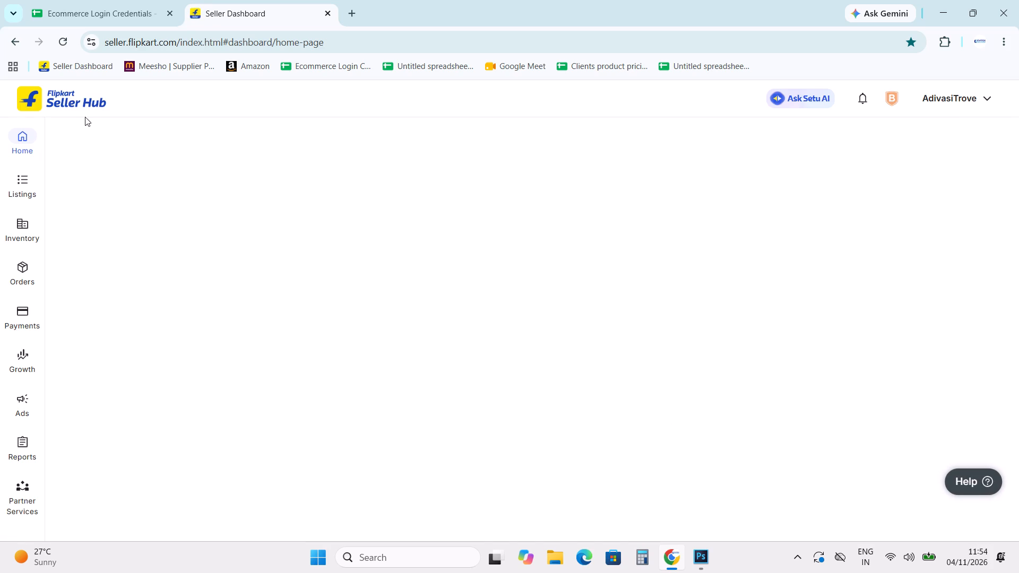
pyautogui.click(68, 40)
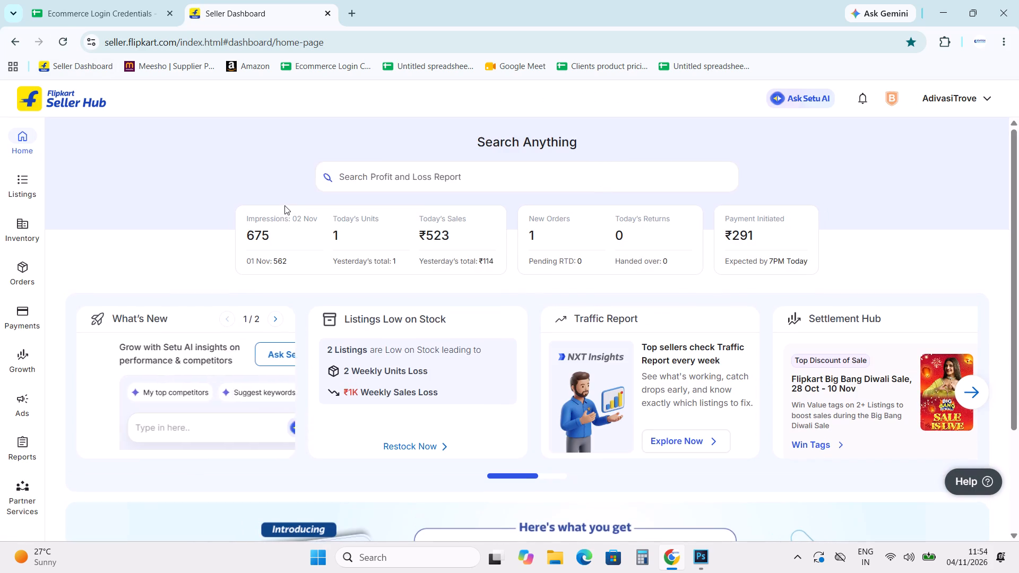
# Review AdivasiTrove's orders to accept and upcoming orders, view the Alloy Necklace product page, and close it.
pyautogui.click(23, 279)
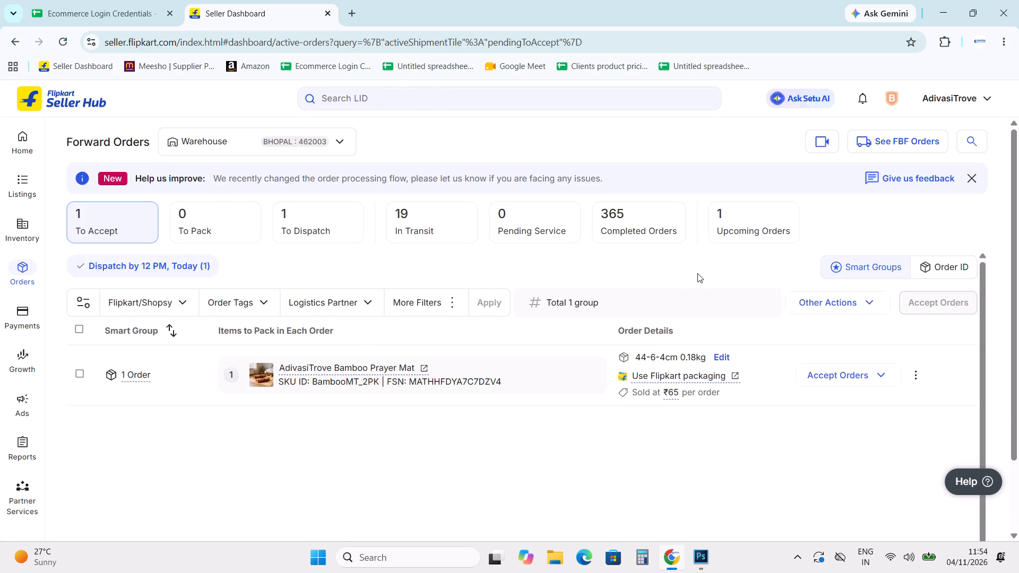
pyautogui.click(727, 222)
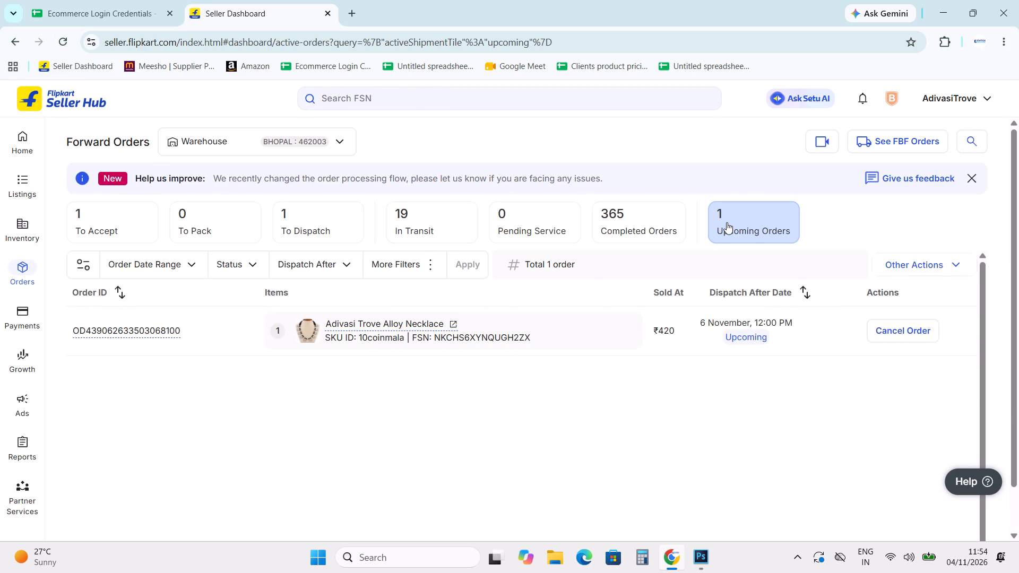
pyautogui.click(435, 325)
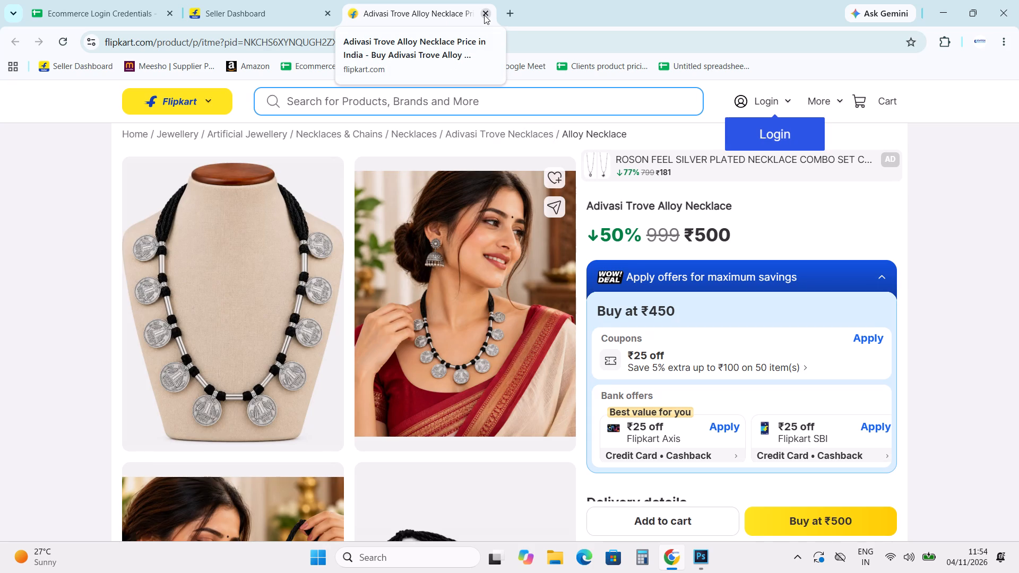
pyautogui.click(484, 15)
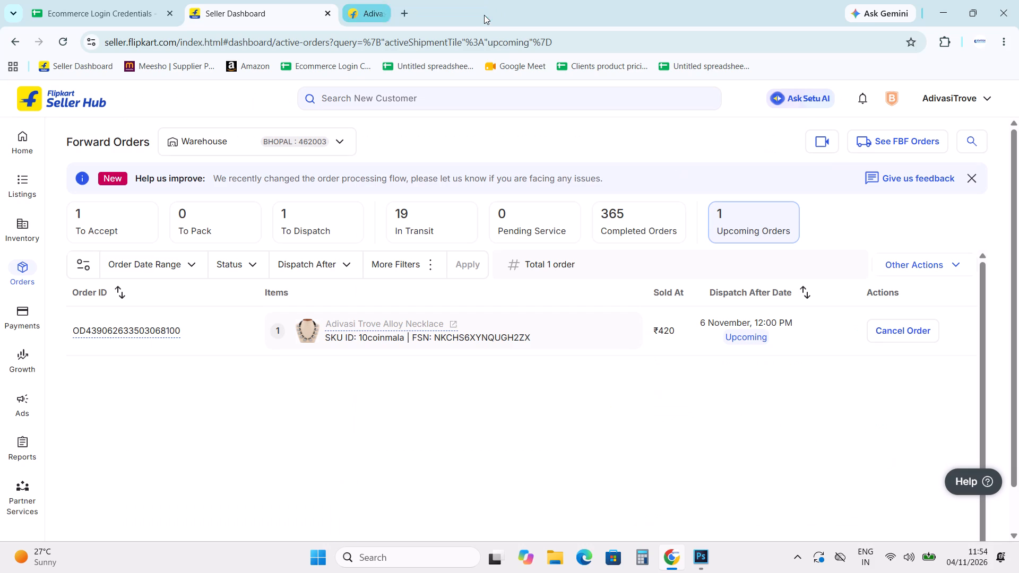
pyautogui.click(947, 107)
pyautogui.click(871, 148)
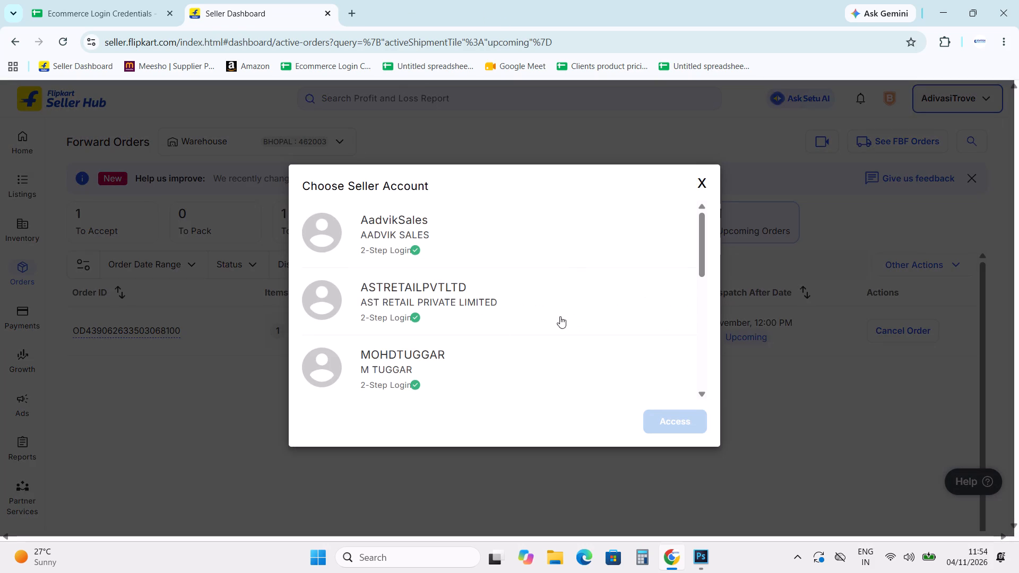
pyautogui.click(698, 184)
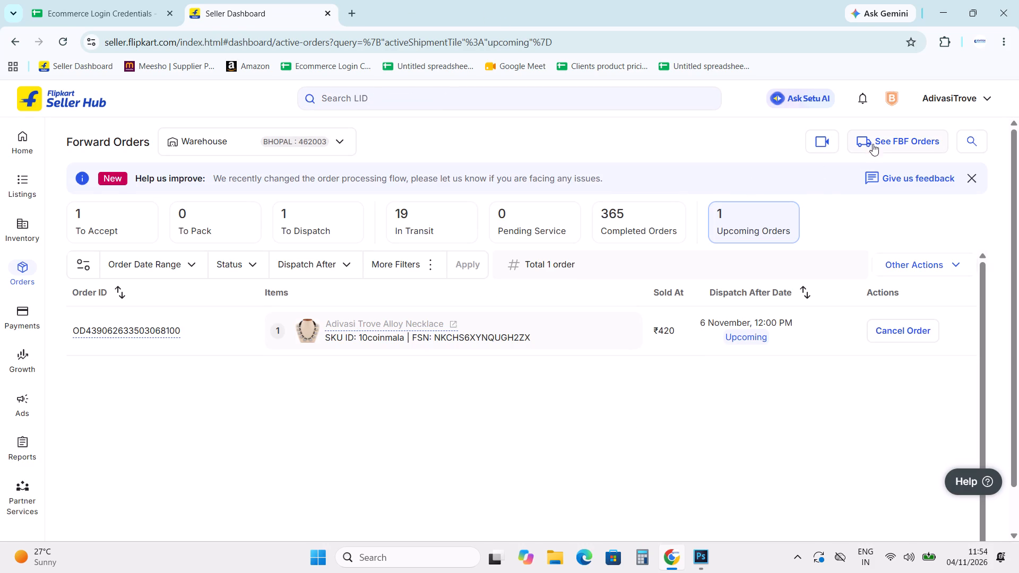
# Switch the seller account to TEESBAAZFASHION.
pyautogui.click(942, 102)
pyautogui.click(866, 145)
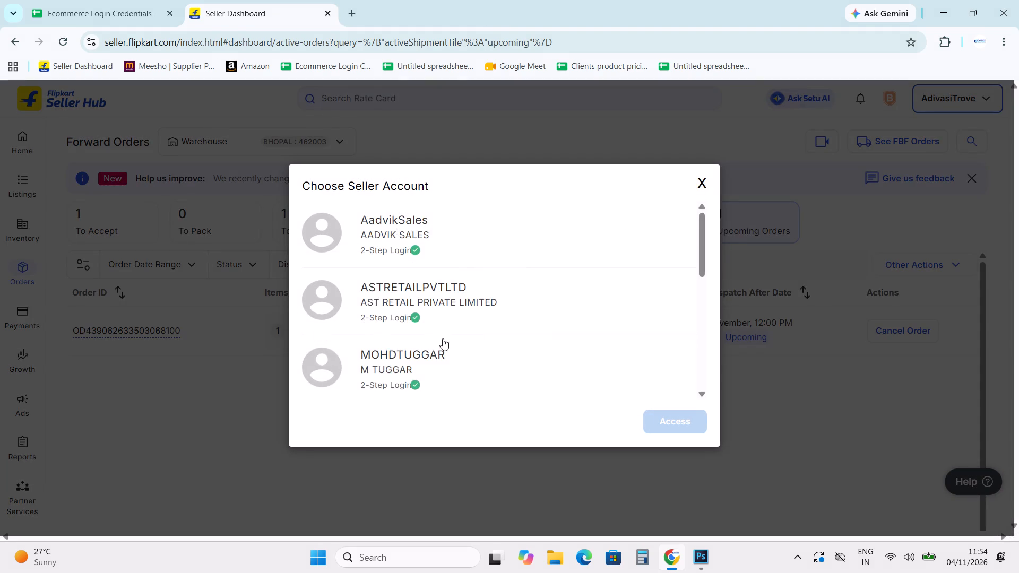
pyautogui.scroll(-11, 433, 335)
pyautogui.click(439, 370)
pyautogui.click(657, 413)
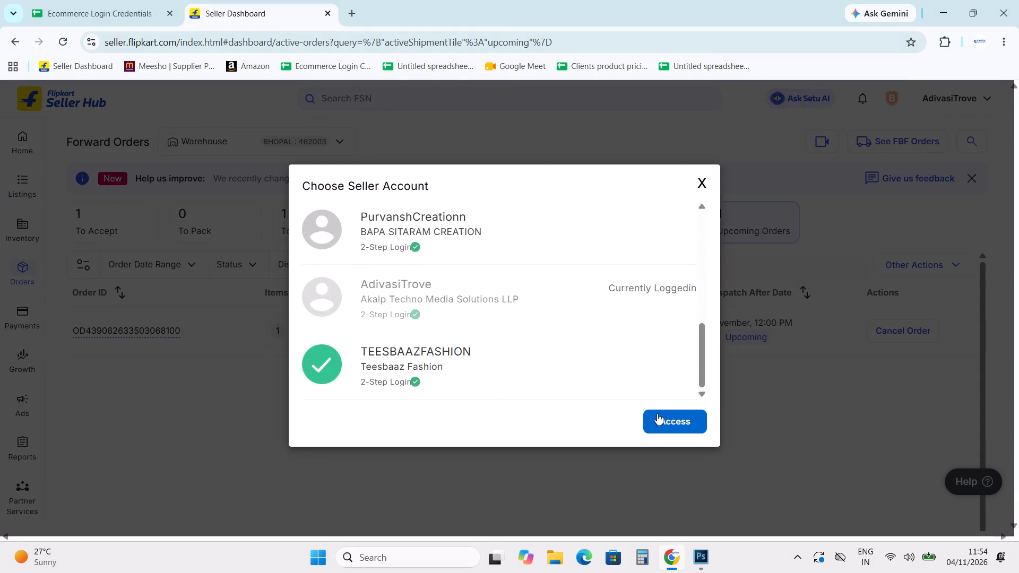
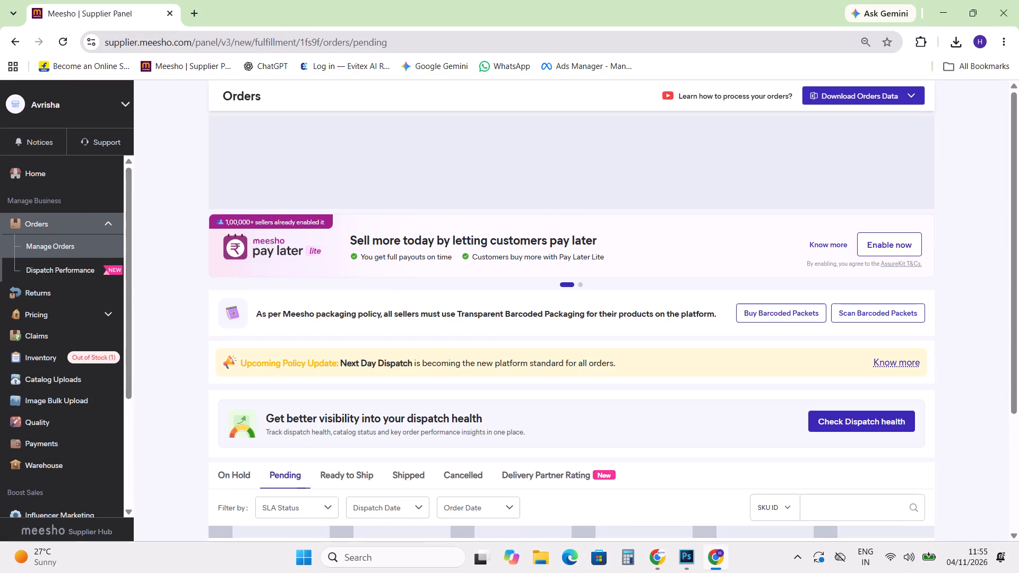
# Review the pending orders of the Avrisha seller account.
pyautogui.scroll(-12, 411, 253)
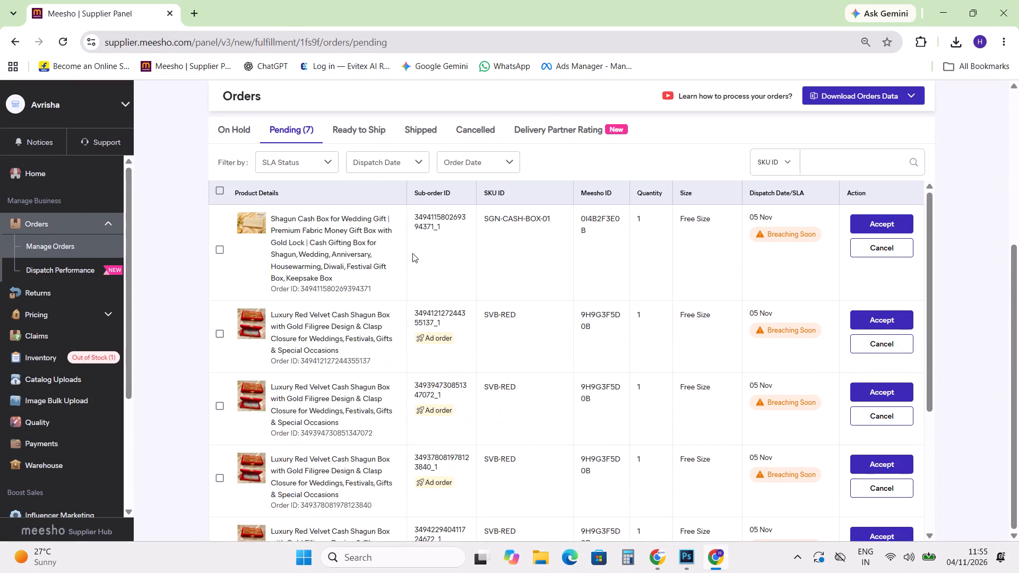
pyautogui.scroll(-1, 412, 253)
pyautogui.scroll(-20, 338, 459)
pyautogui.scroll(-3, 338, 459)
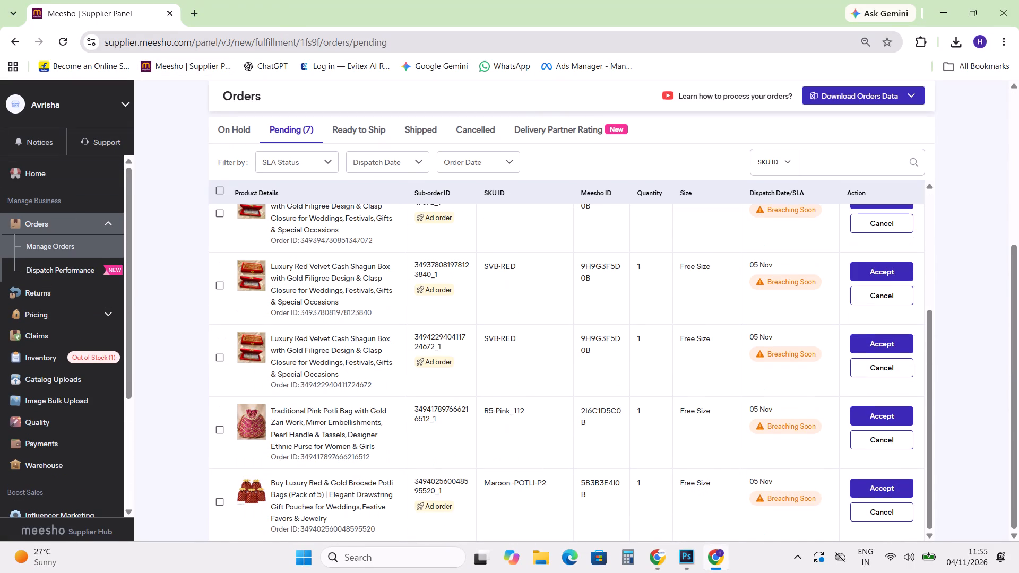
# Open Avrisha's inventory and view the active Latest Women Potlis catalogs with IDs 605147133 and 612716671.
pyautogui.click(76, 359)
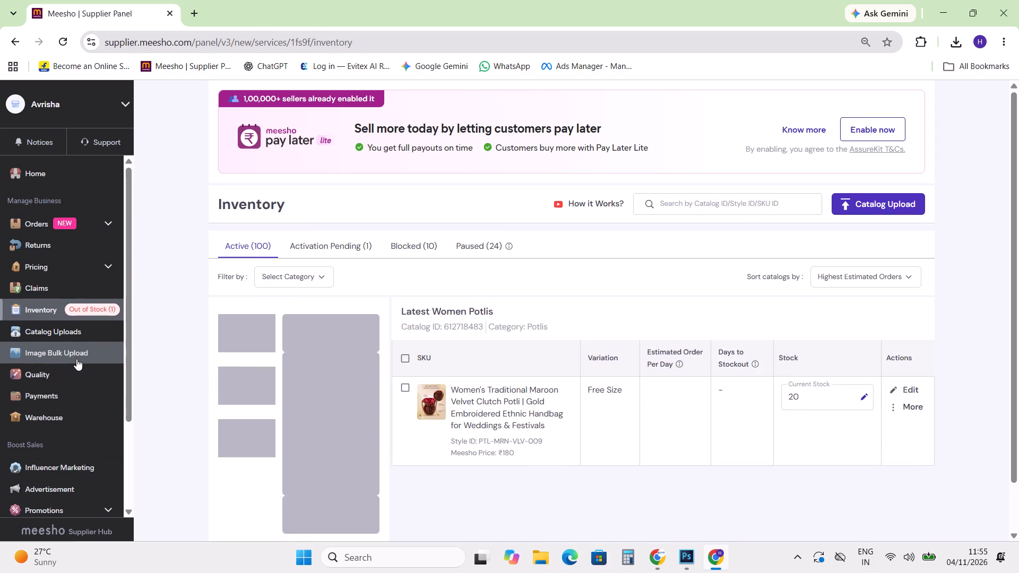
pyautogui.scroll(-14, 295, 483)
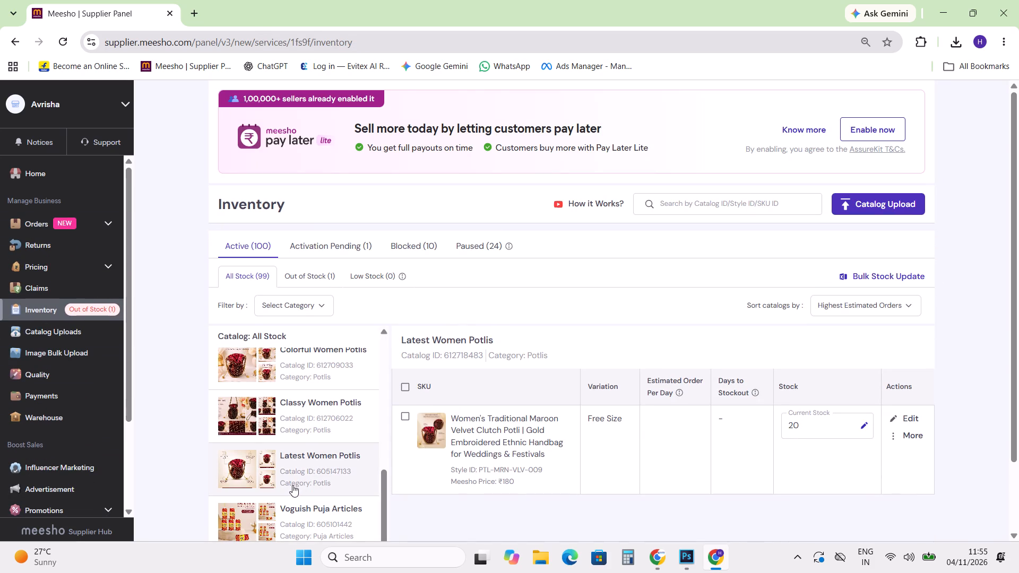
pyautogui.click(292, 485)
pyautogui.scroll(14, 292, 485)
pyautogui.click(295, 431)
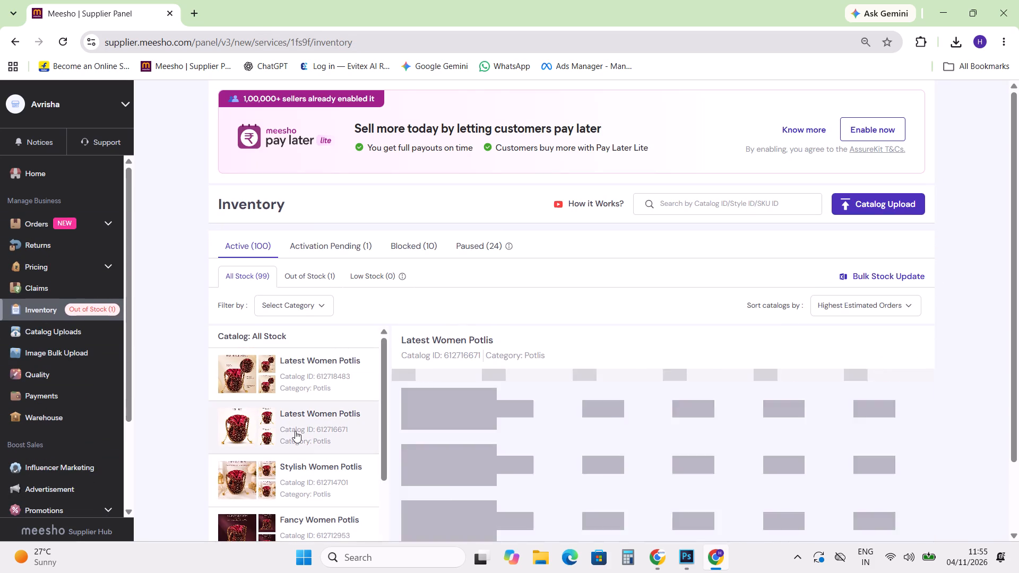
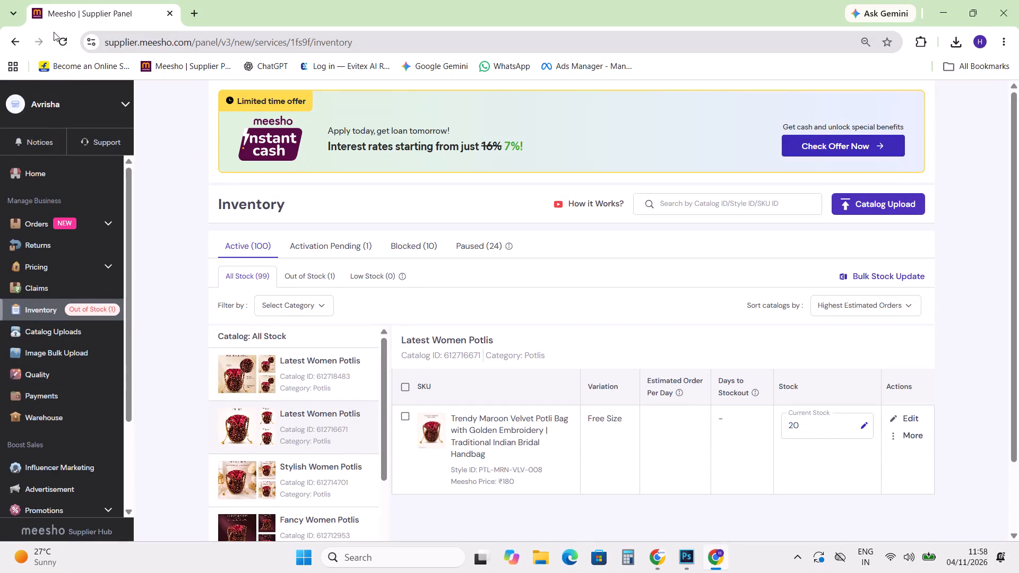
# Reload Avrisha's inventory page and view the refreshed active catalogs.
pyautogui.click(64, 47)
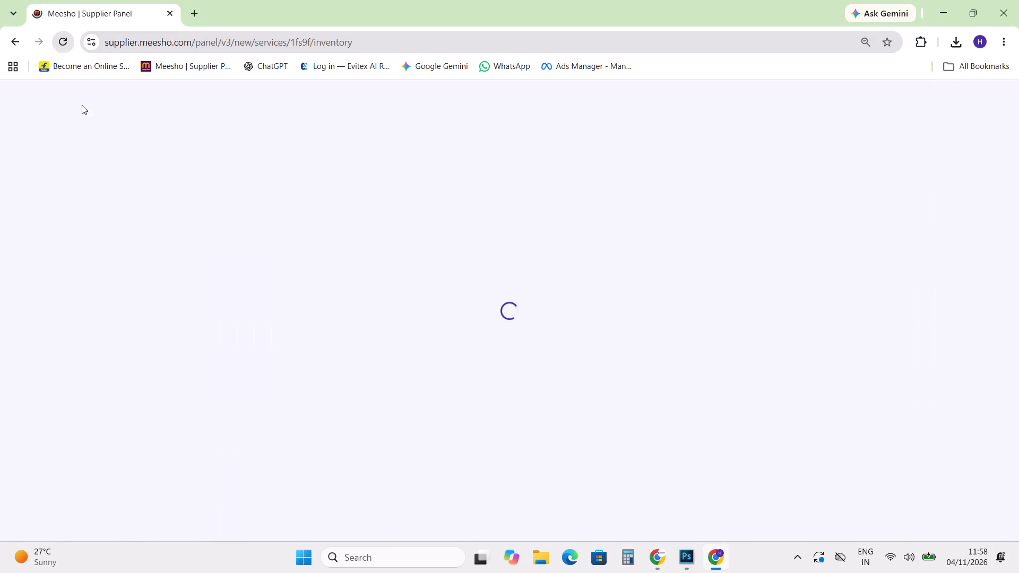
pyautogui.scroll(-8, 70, 241)
pyautogui.scroll(13, 67, 307)
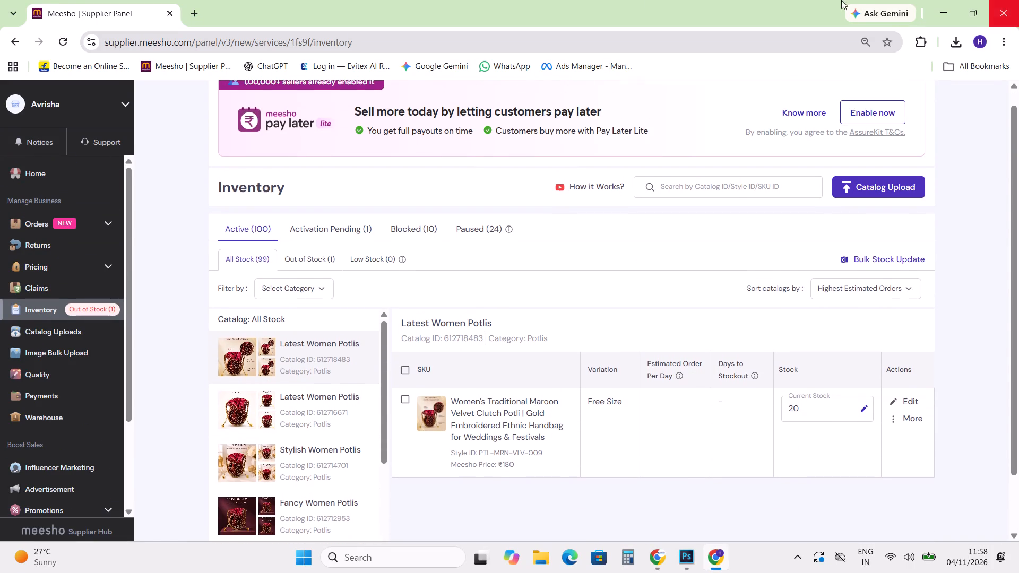
# Log out of the Avrisha seller account.
pyautogui.click(123, 102)
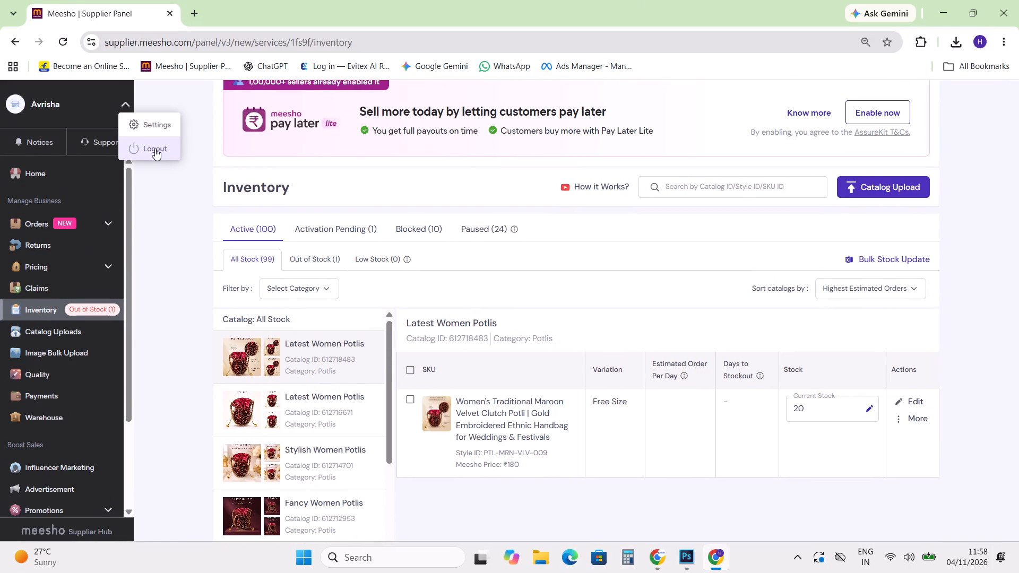